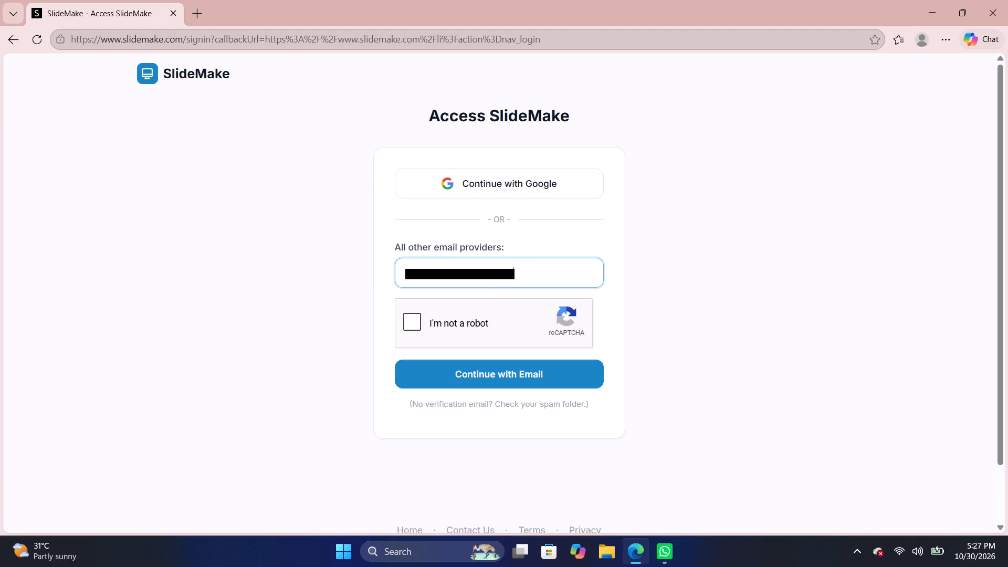
Finish entering the account email address for signing in and complete the reCAPTCHA check.
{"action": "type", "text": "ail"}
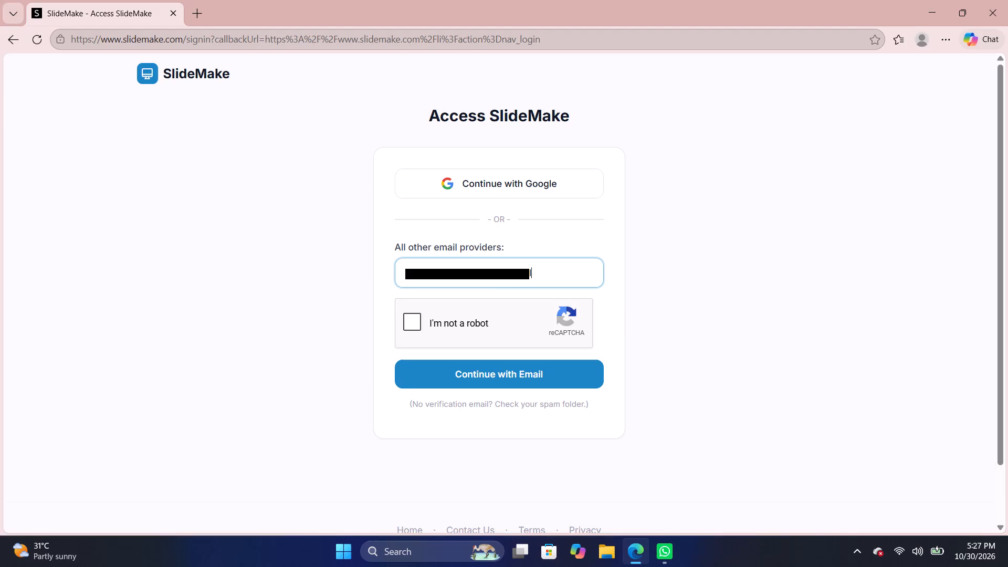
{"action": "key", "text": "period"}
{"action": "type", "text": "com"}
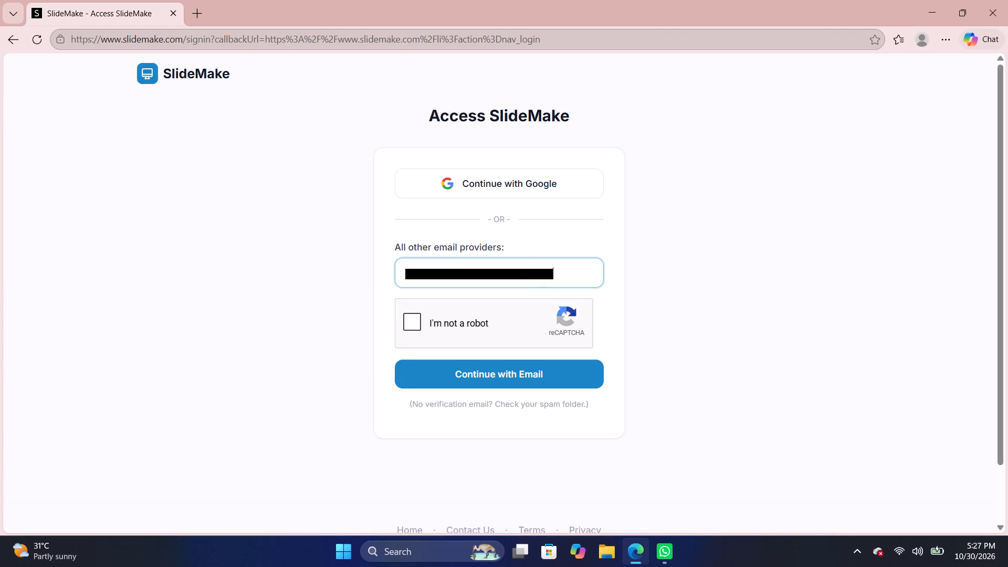
{"action": "left_click", "coordinate": [413, 316]}
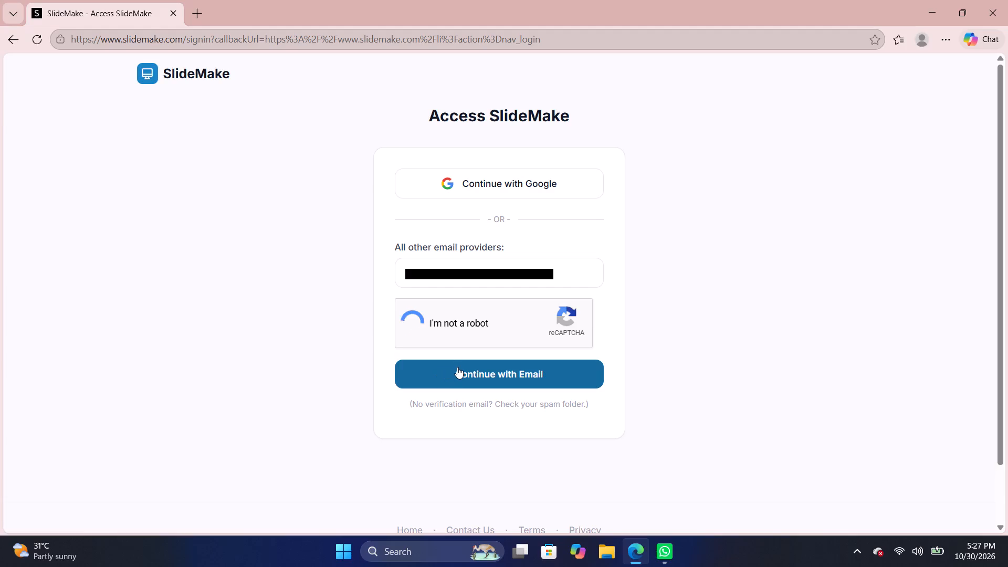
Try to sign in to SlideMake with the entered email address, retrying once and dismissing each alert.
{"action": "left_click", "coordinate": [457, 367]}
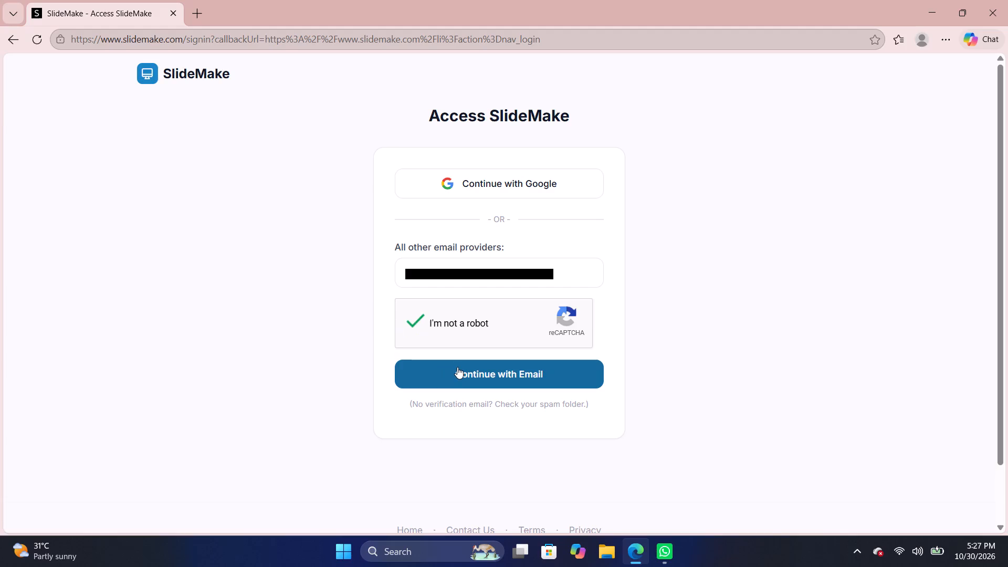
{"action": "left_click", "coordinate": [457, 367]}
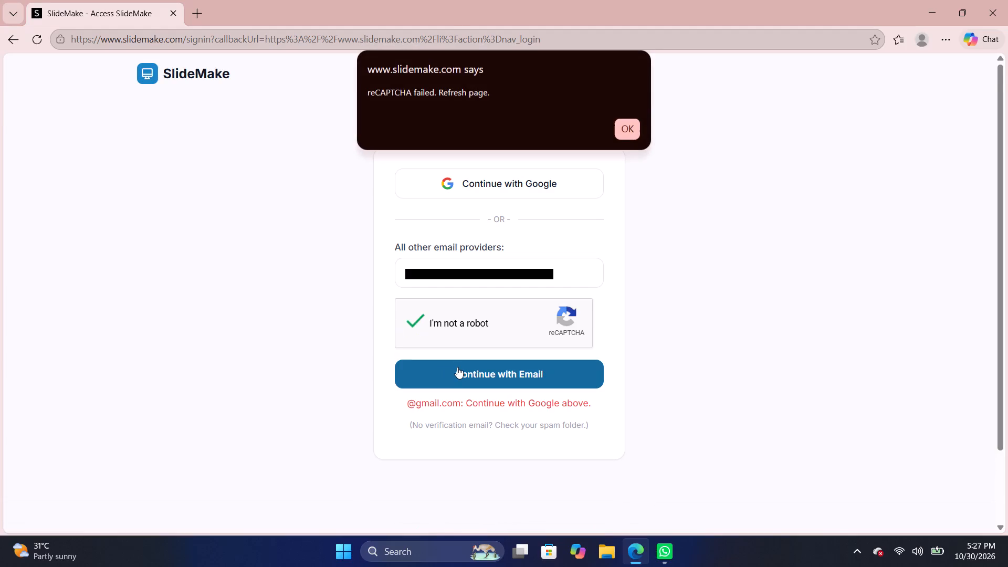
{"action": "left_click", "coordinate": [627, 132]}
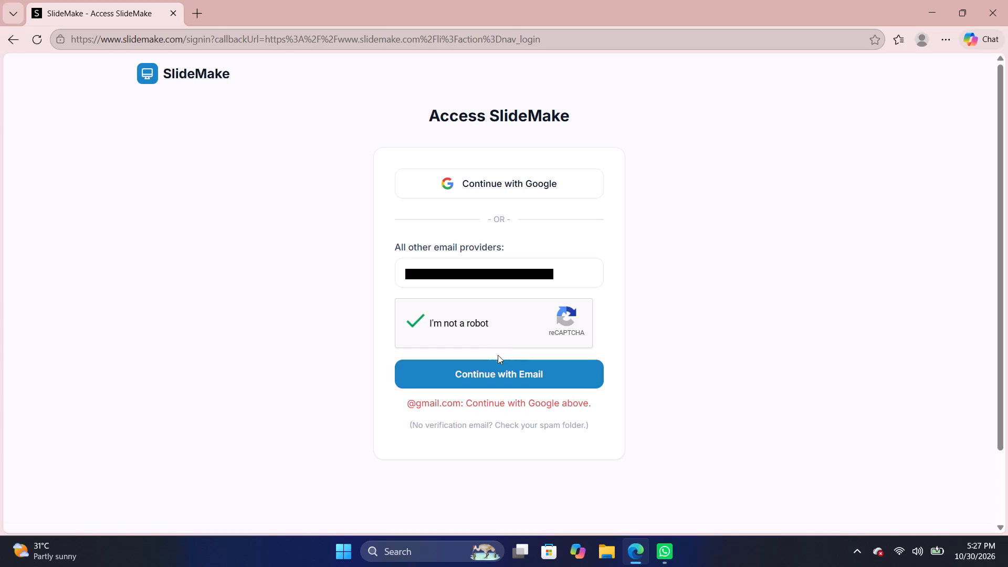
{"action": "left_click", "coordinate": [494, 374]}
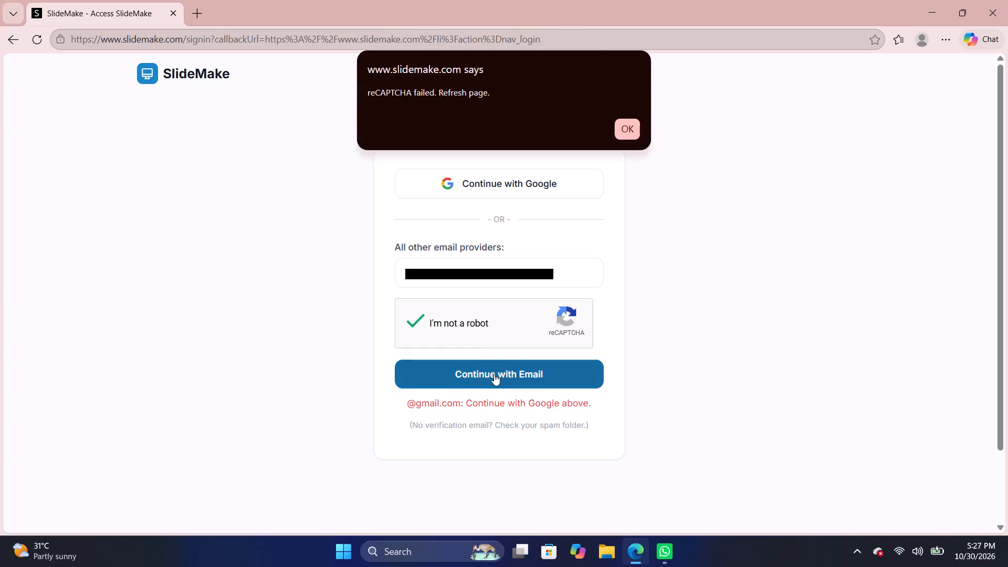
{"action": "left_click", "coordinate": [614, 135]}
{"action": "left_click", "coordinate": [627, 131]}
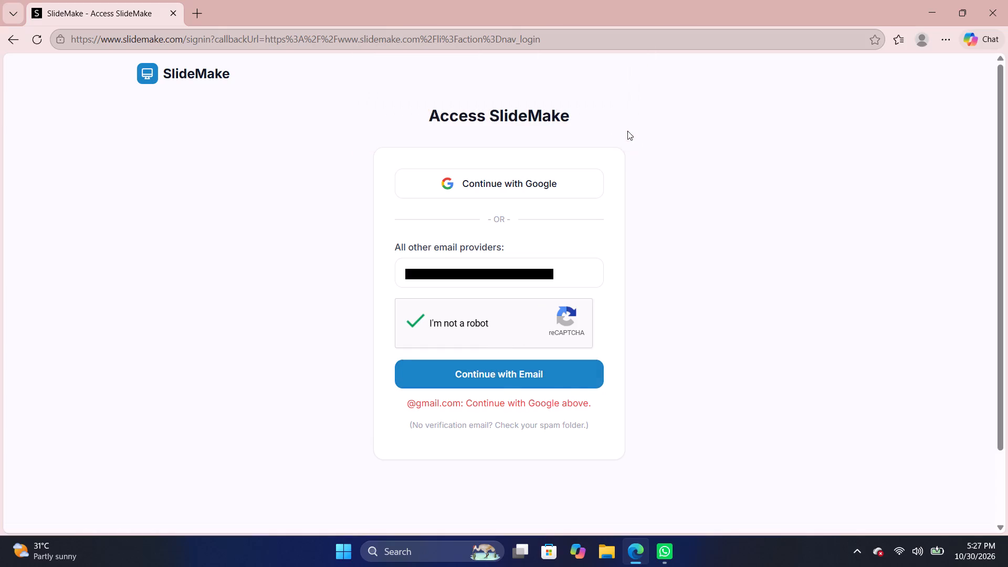
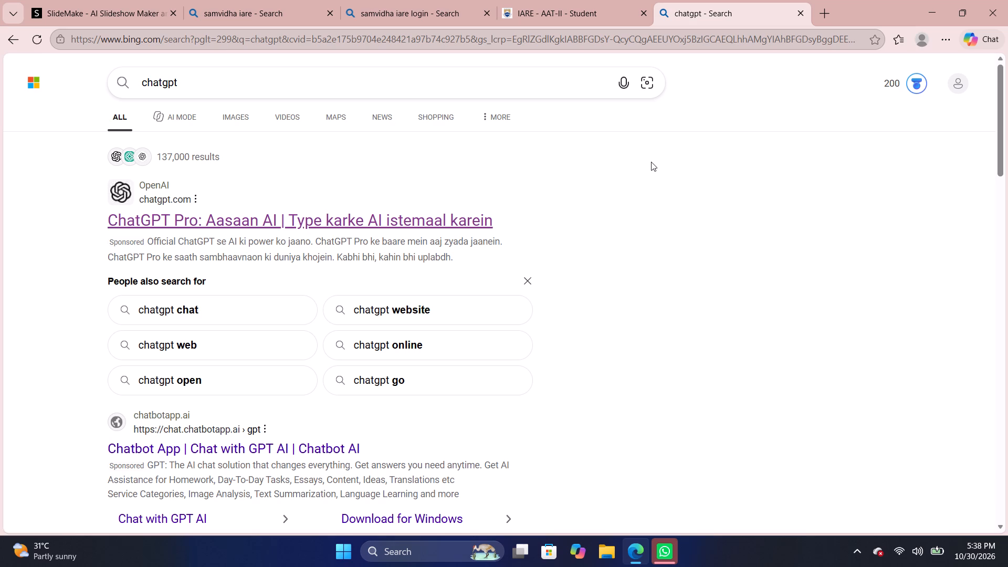
Return to the SlideMake page with the generated chessboard analysis presentation.
{"action": "left_click", "coordinate": [60, 13]}
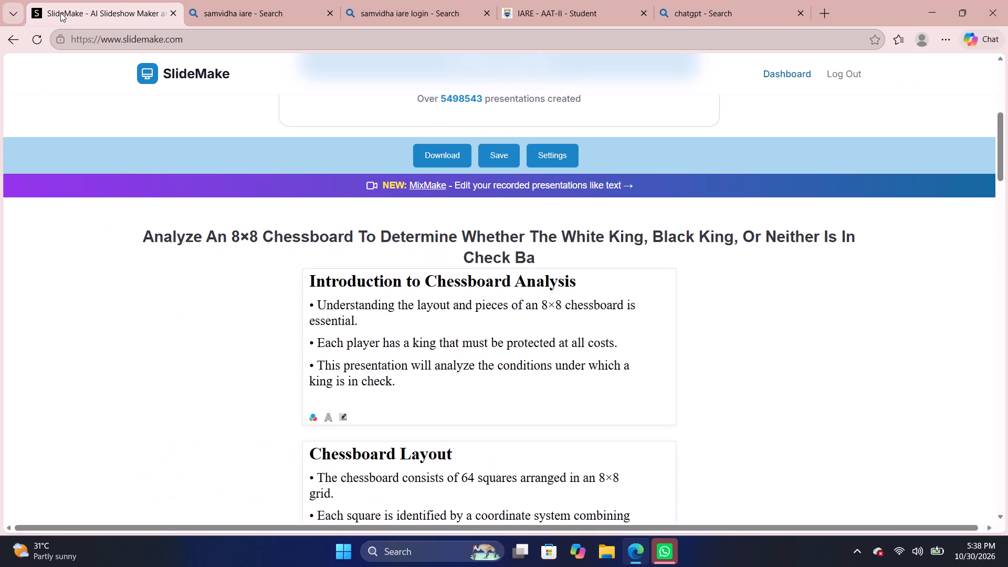
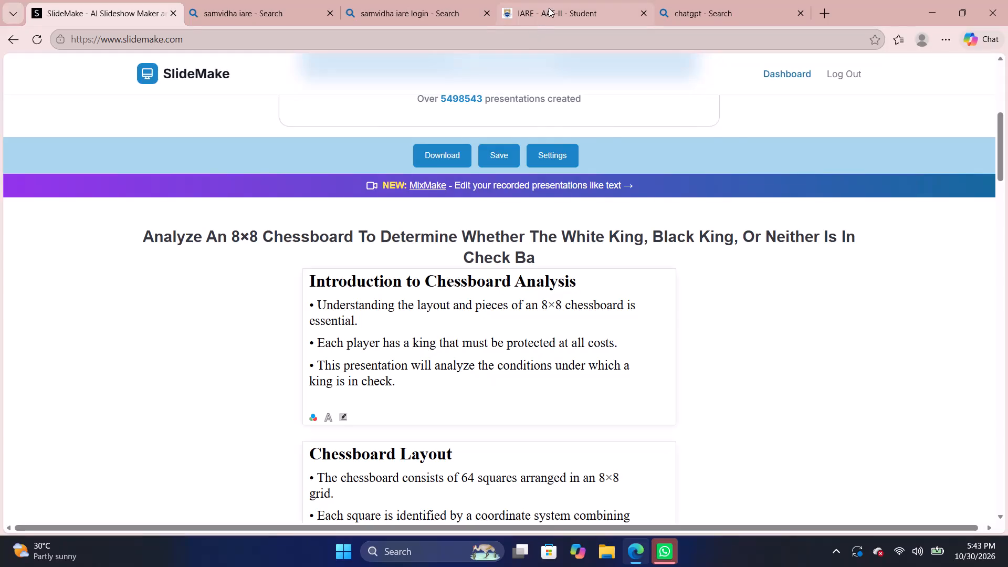
Switch to the IARE AAT-II student page and look at the Courses table above the assignment questions.
{"action": "left_click", "coordinate": [549, 9]}
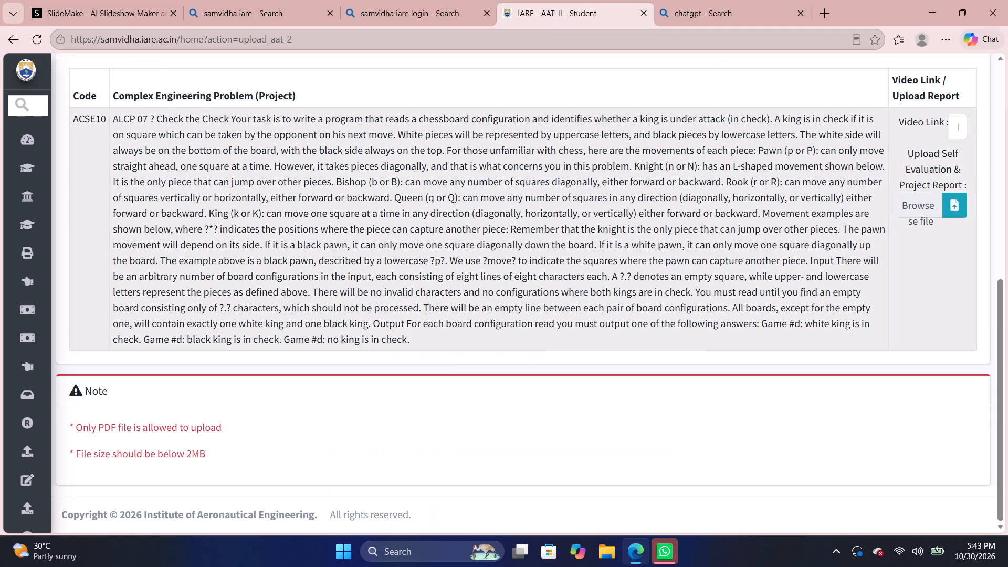
{"action": "scroll", "coordinate": [506, 165], "scroll_direction": "up", "scroll_amount": 4}
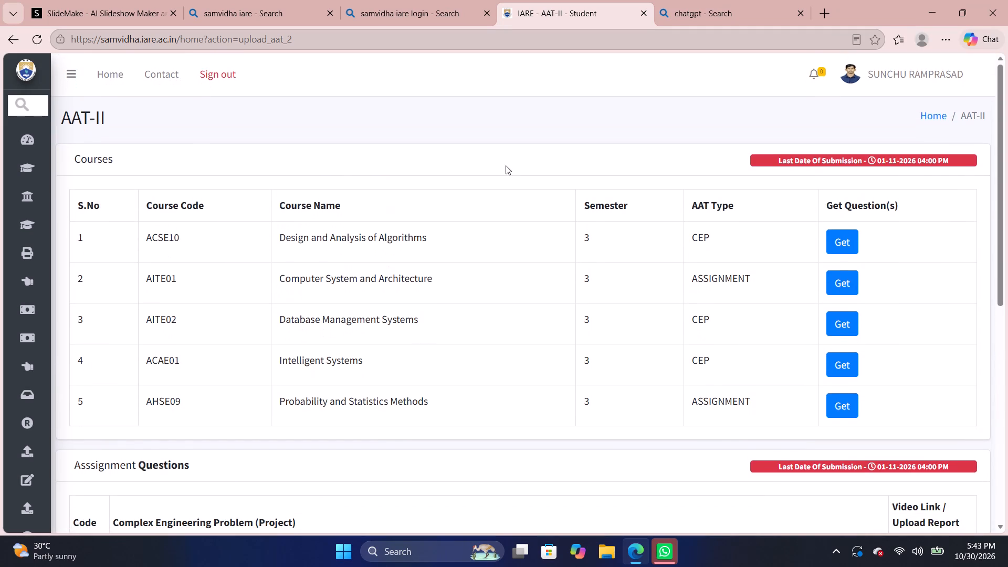
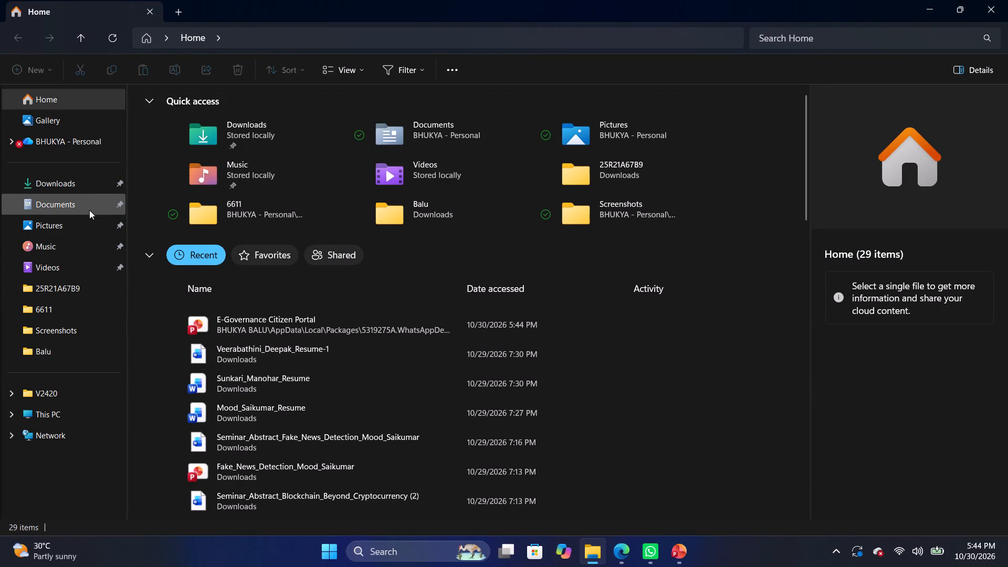
Open the "Analyze An 8×8 Chessboard" presentation from the Downloads folder.
{"action": "left_click", "coordinate": [88, 182]}
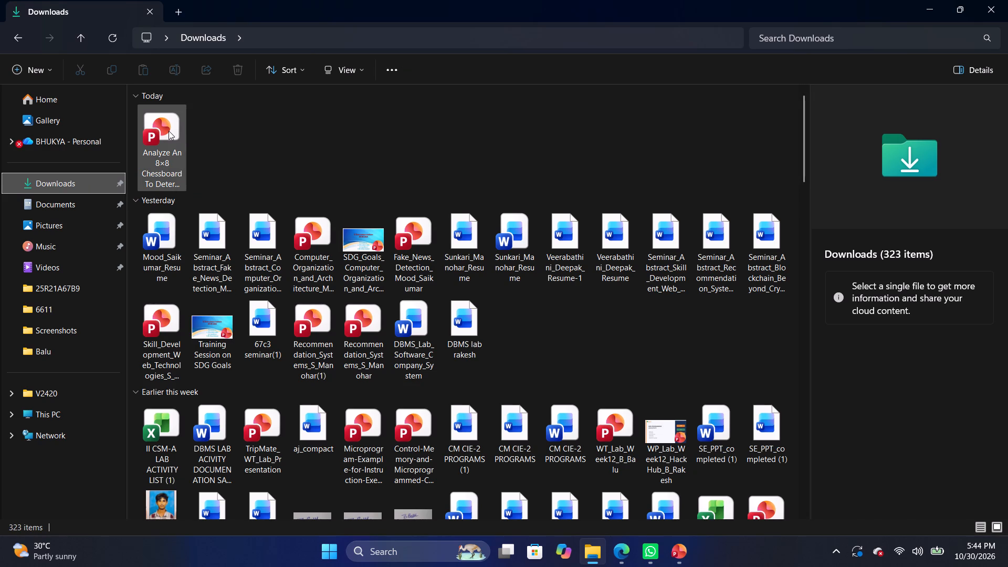
{"action": "double_click", "coordinate": [169, 131]}
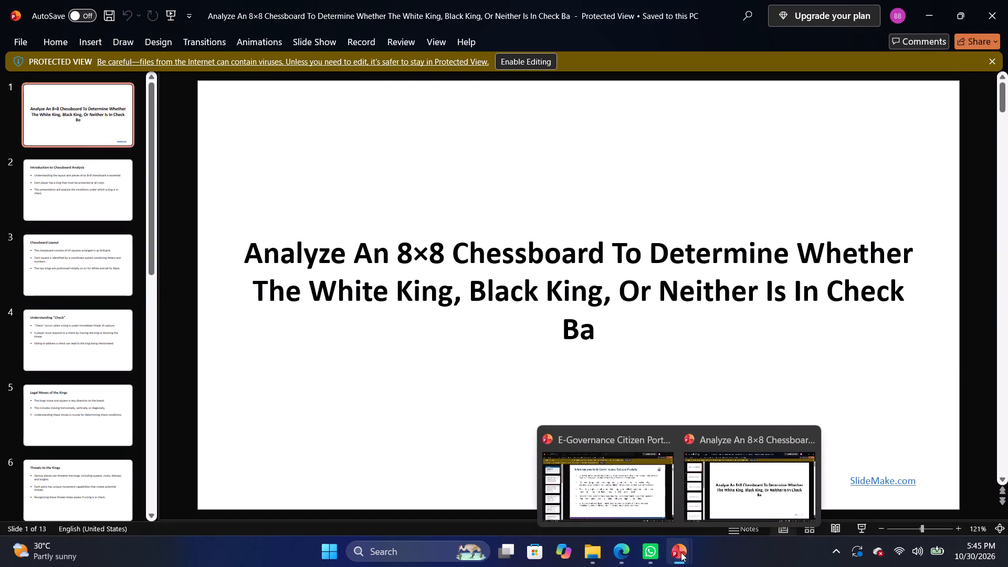
Switch to the E-Governance Citizen Portal presentation and copy all the objects on its IARE title slide.
{"action": "left_click", "coordinate": [652, 476]}
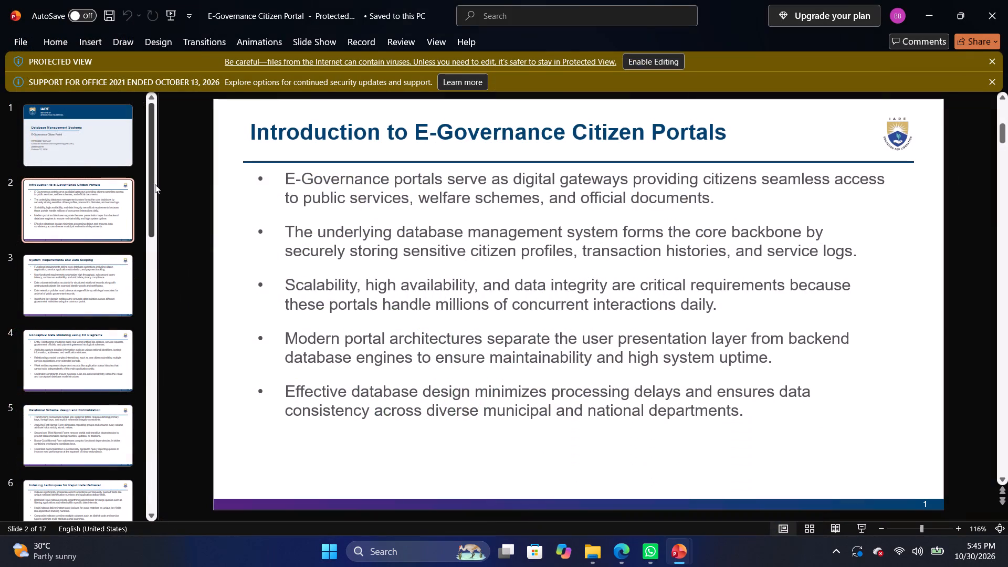
{"action": "left_click", "coordinate": [78, 129]}
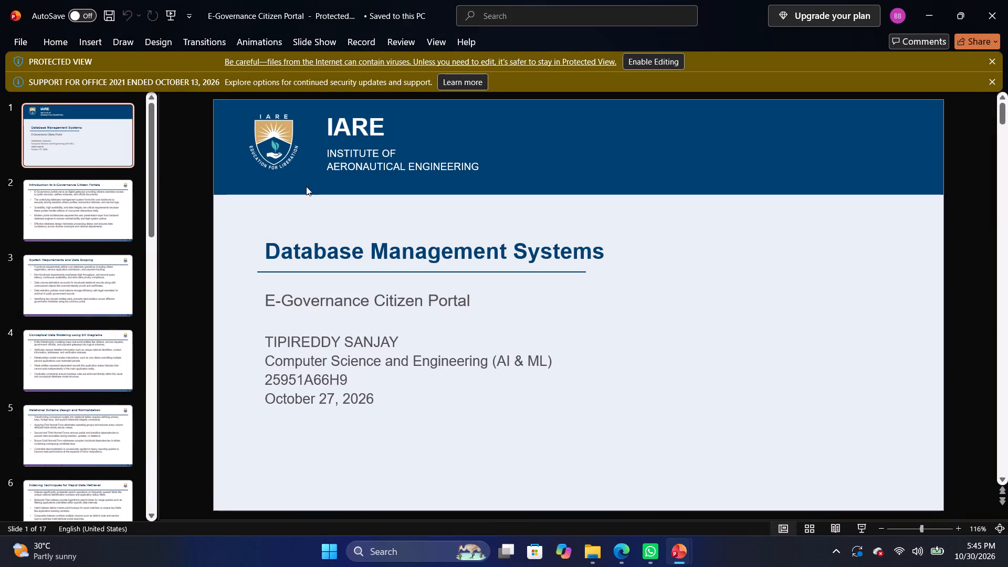
{"action": "left_click", "coordinate": [306, 186]}
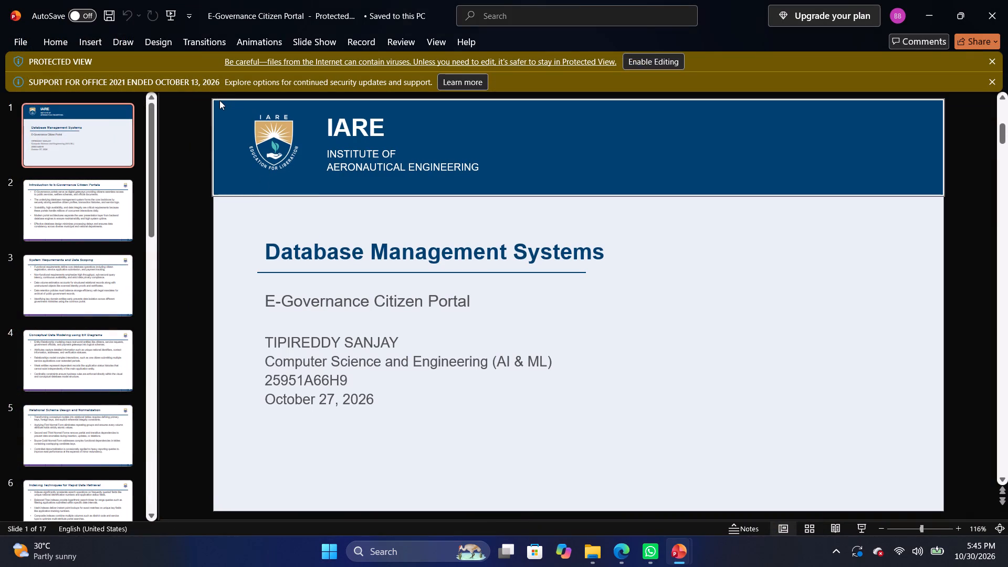
{"action": "left_click_drag", "start_coordinate": [218, 100], "coordinate": [490, 176]}
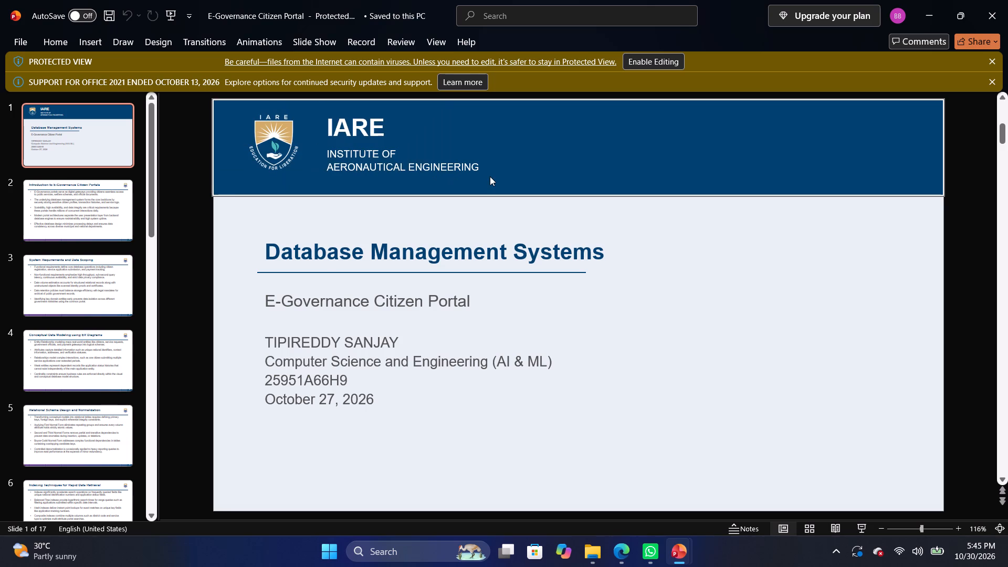
{"action": "left_click_drag", "start_coordinate": [215, 98], "coordinate": [561, 341]}
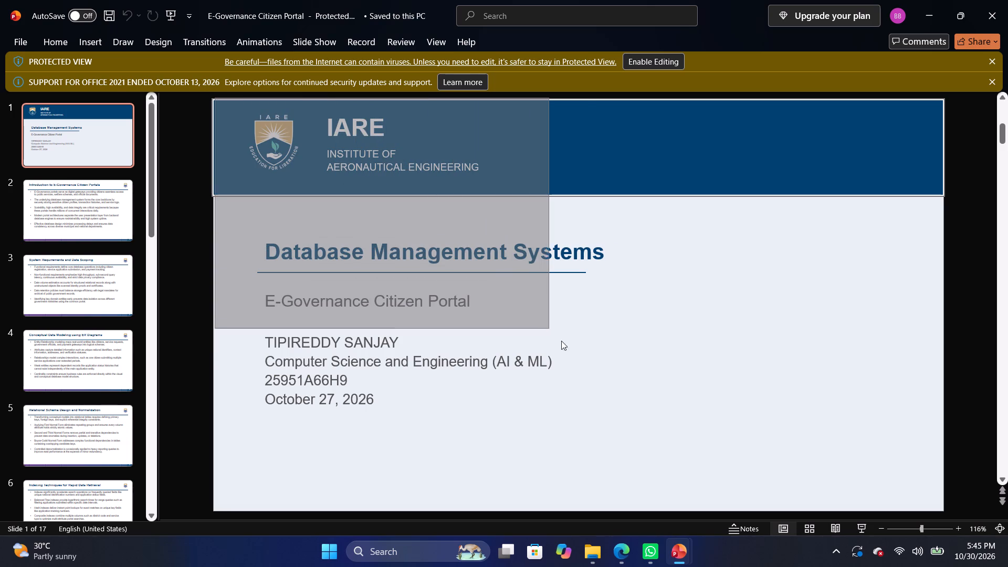
{"action": "left_click_drag", "start_coordinate": [561, 341], "coordinate": [844, 511]}
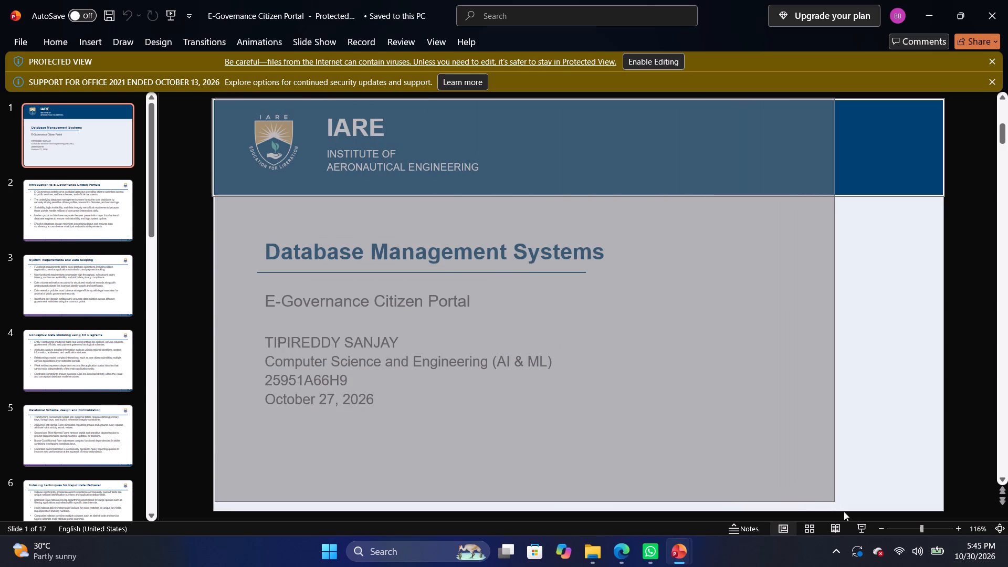
{"action": "left_click_drag", "start_coordinate": [844, 511], "coordinate": [977, 491]}
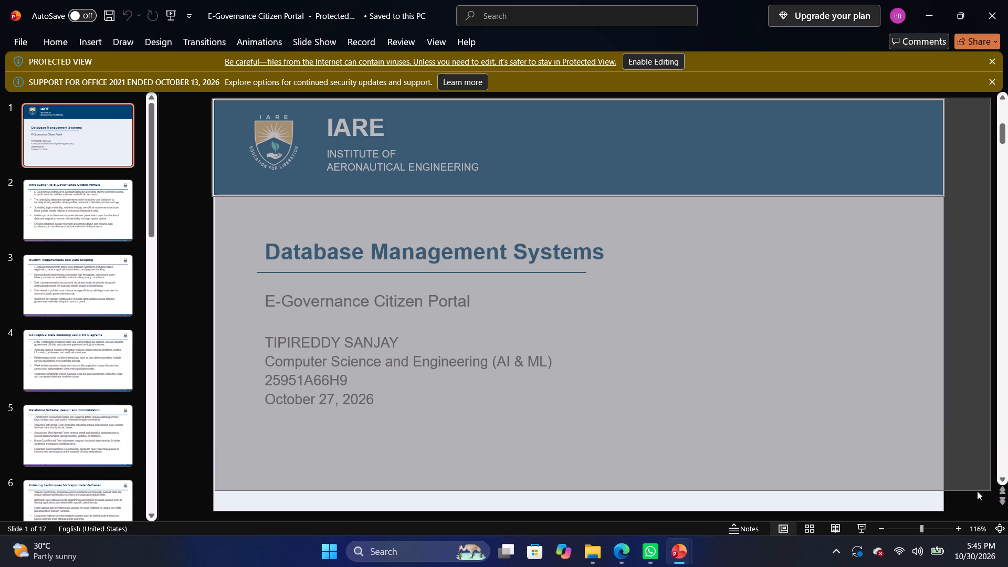
{"action": "left_click_drag", "start_coordinate": [977, 491], "coordinate": [946, 511]}
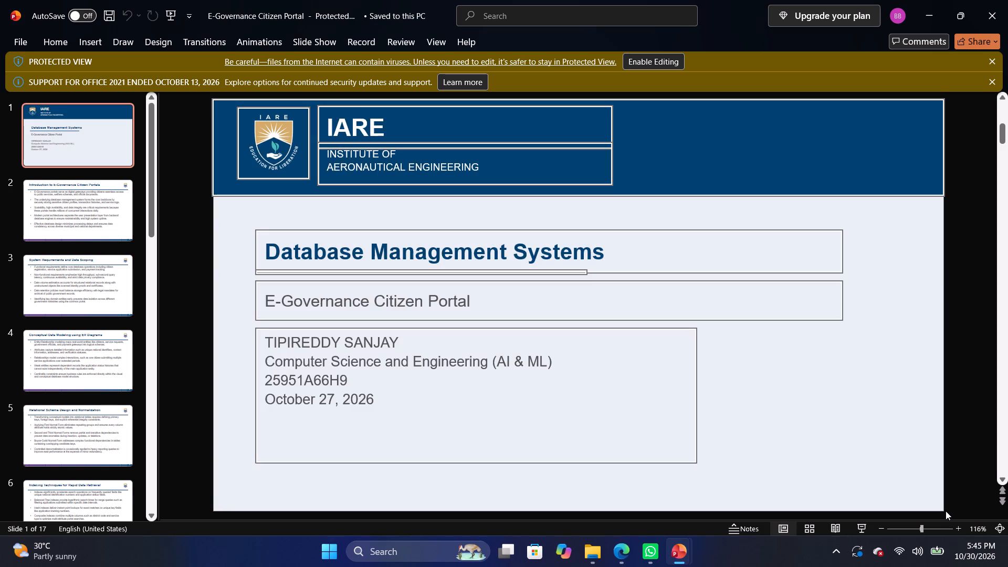
{"action": "key", "text": "ctrl+c"}
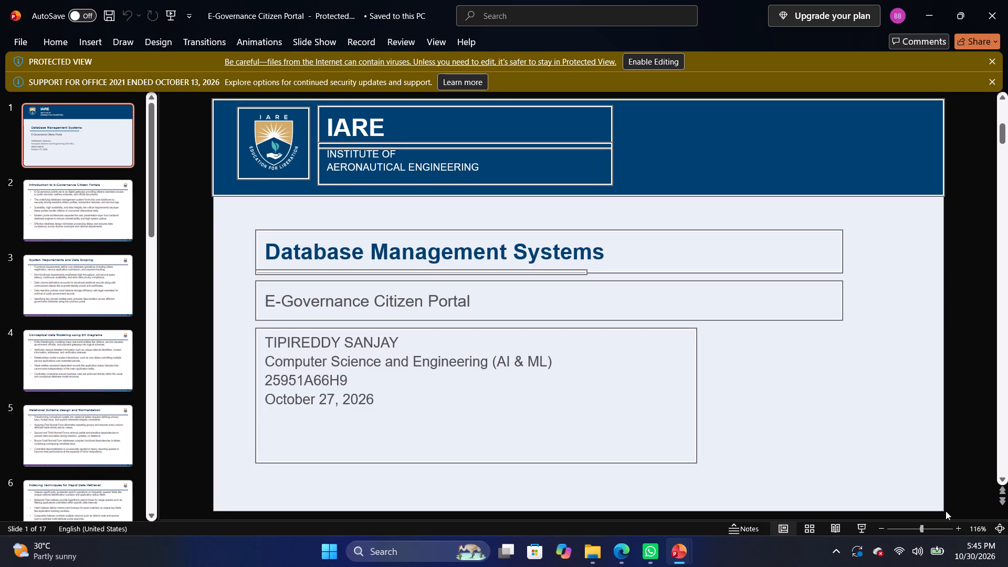
{"action": "left_click", "coordinate": [946, 511]}
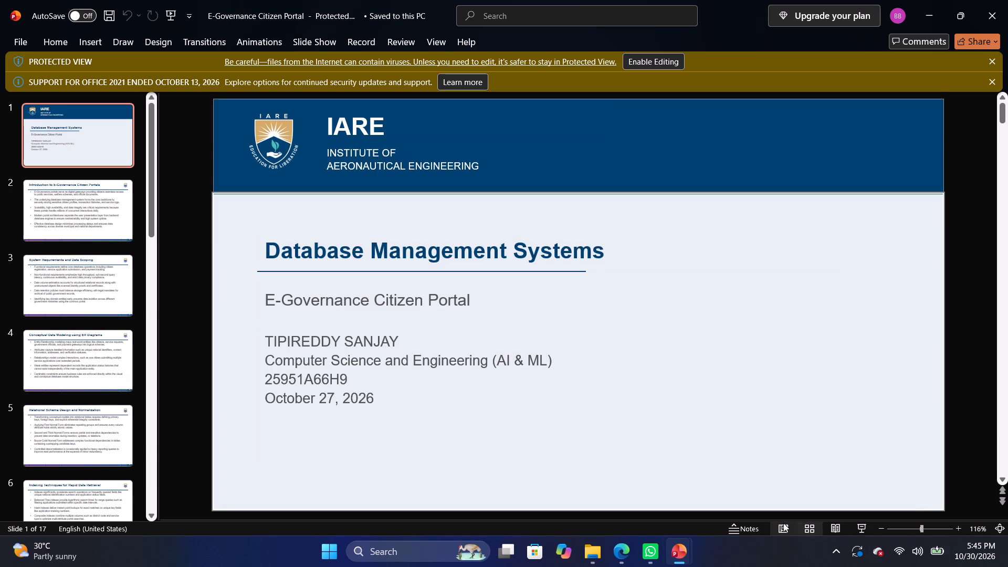
Return to the chessboard presentation, enable editing, and add a blank DEFAULT-layout slide placed before the title slide.
{"action": "left_click", "coordinate": [729, 476]}
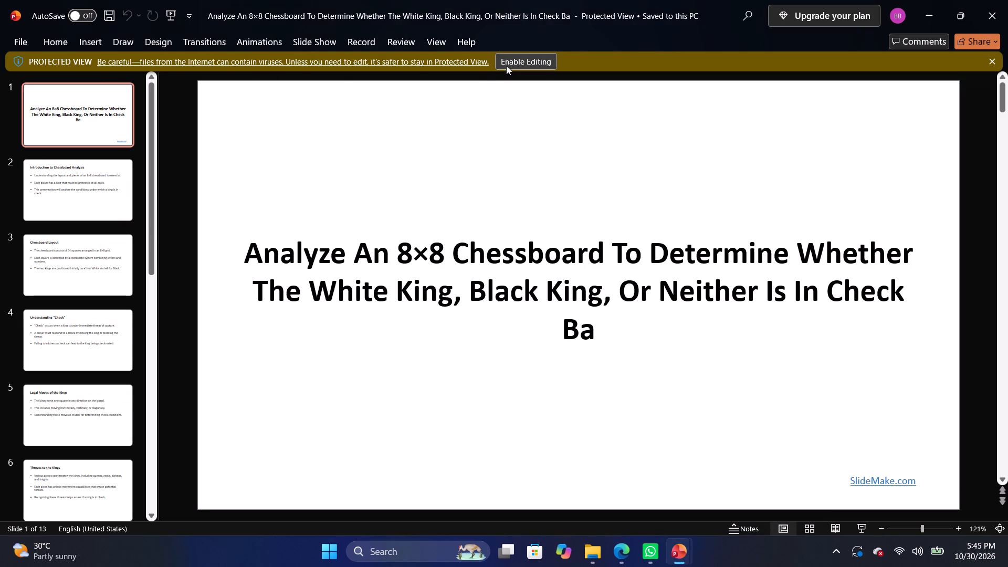
{"action": "left_click", "coordinate": [523, 55]}
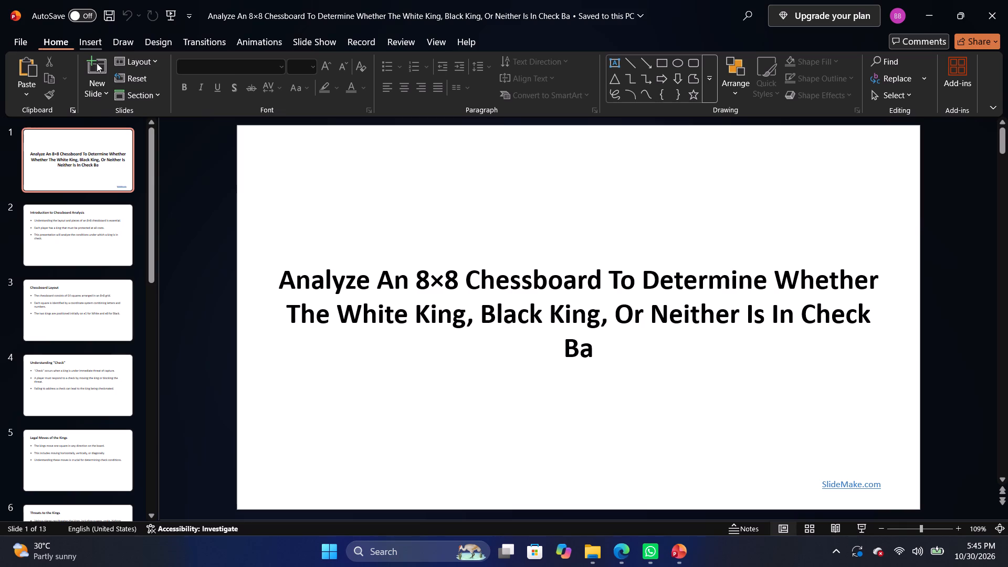
{"action": "left_click", "coordinate": [101, 92]}
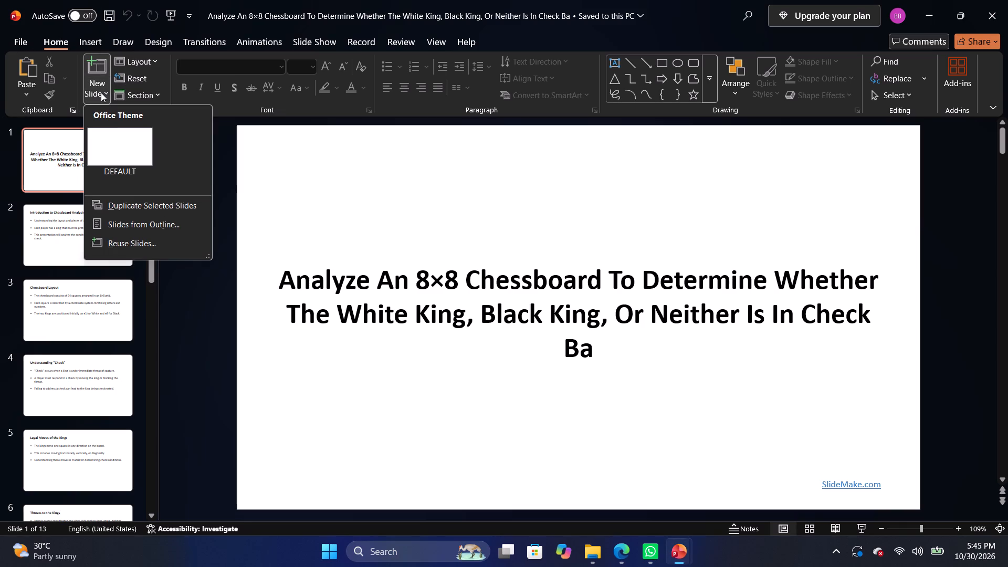
{"action": "left_click", "coordinate": [118, 138]}
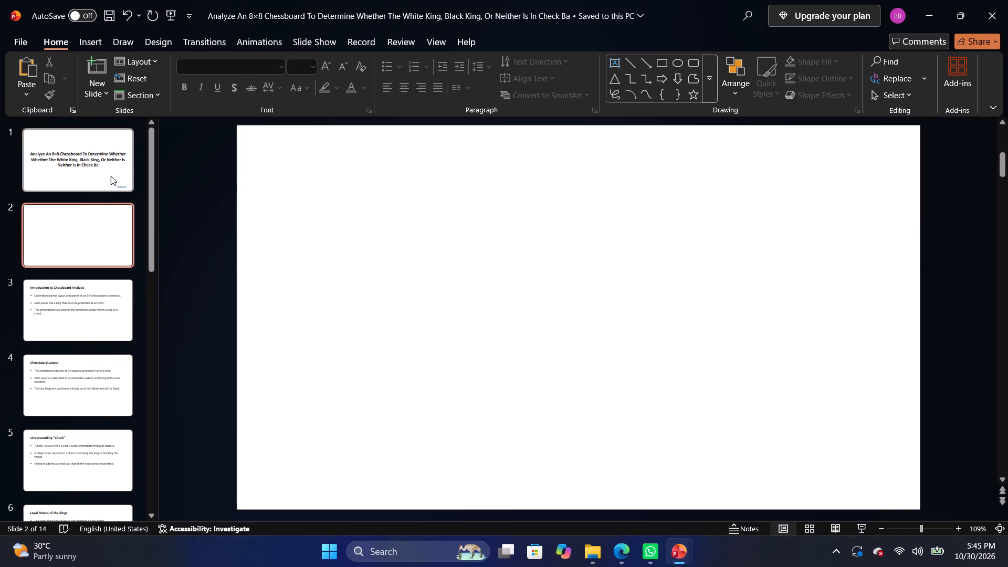
{"action": "left_click_drag", "start_coordinate": [91, 167], "coordinate": [80, 251]}
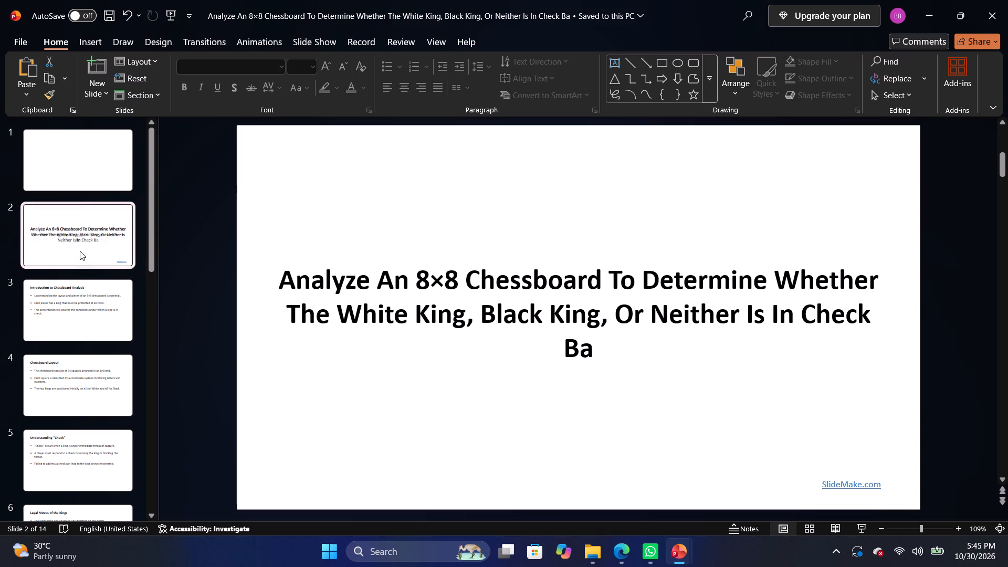
Paste the copied IARE title-slide objects onto the blank first slide.
{"action": "left_click", "coordinate": [94, 164]}
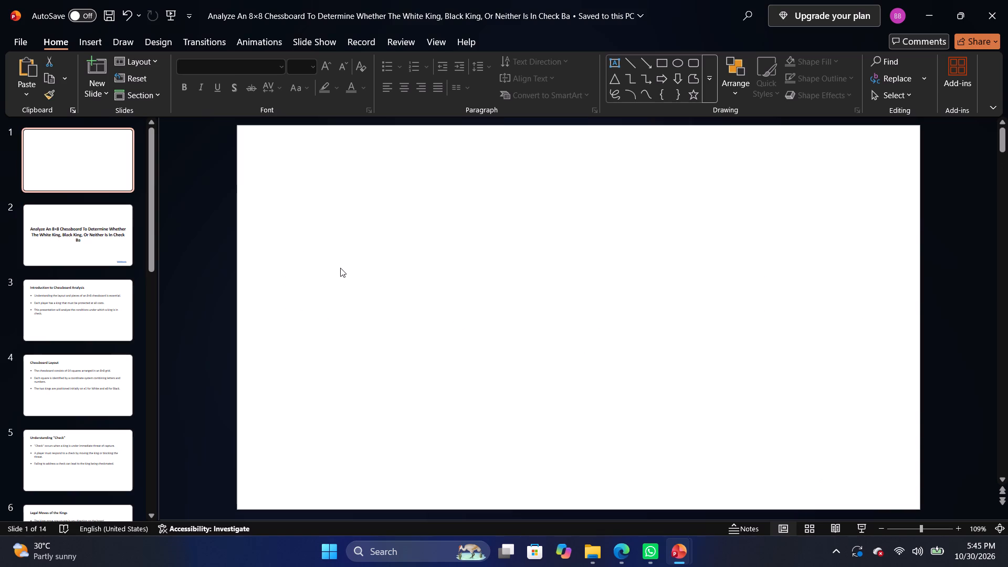
{"action": "key", "text": "ctrl+v"}
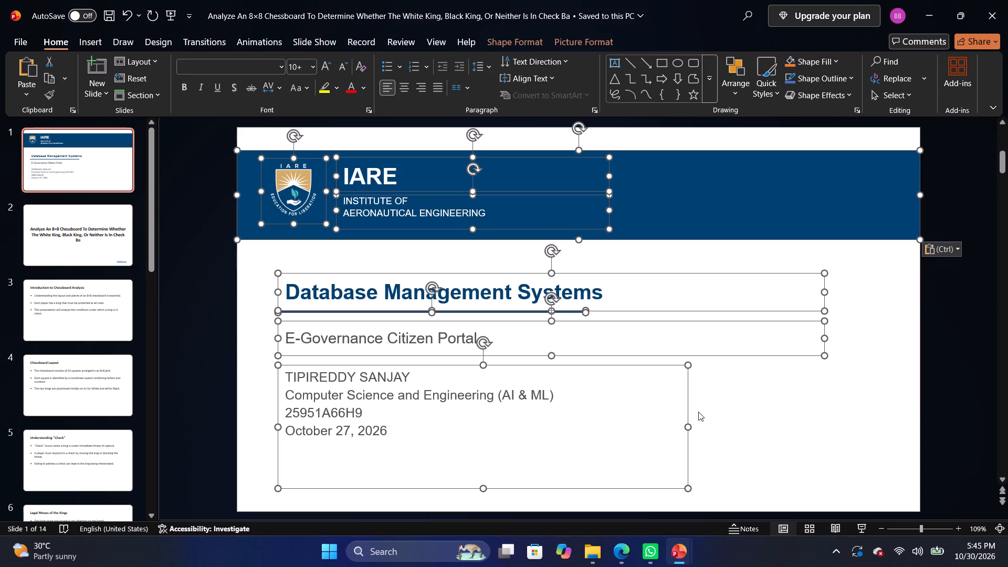
{"action": "left_click", "coordinate": [721, 415]}
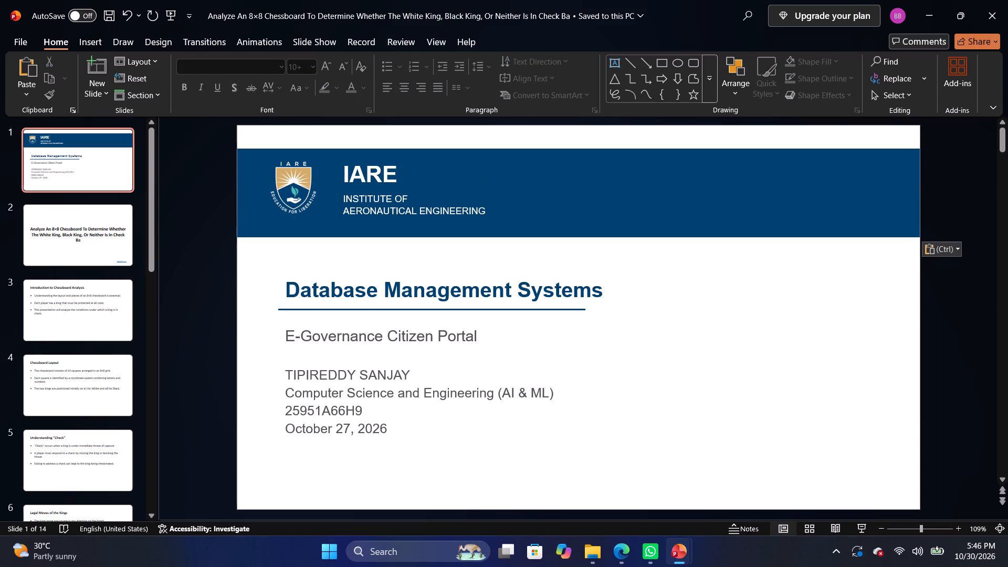
Replace the "Database Management Systems" heading on the first slide with "Design and Analysis Of Algorithms".
{"action": "left_click", "coordinate": [598, 292]}
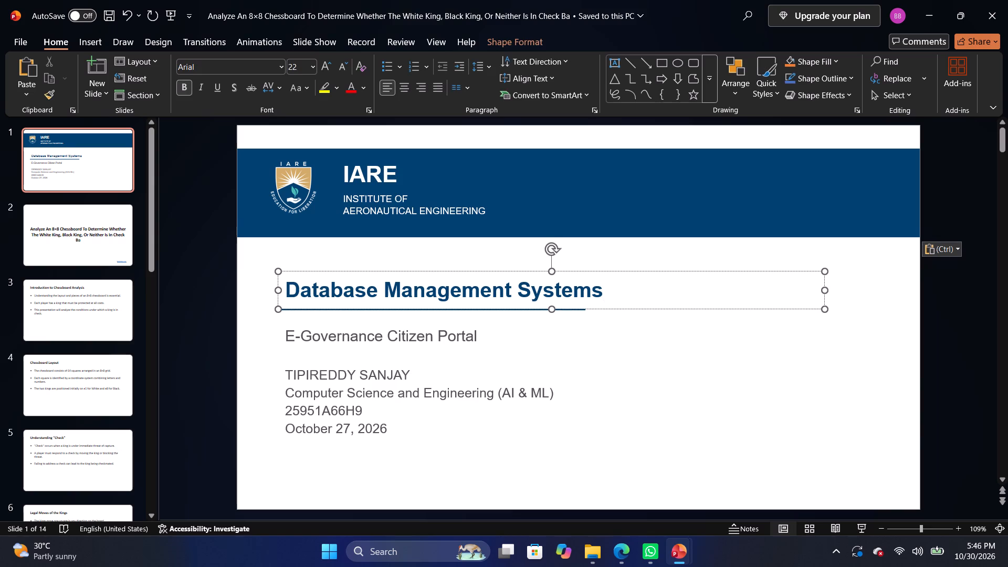
{"action": "key", "text": "BackSpace"}
{"action": "key", "text": "BackSpace"}
{"action": "key", "text": "BackSpace"}
{"action": "key", "text": "BackSpace"}
{"action": "key", "text": "BackSpace"}
{"action": "key", "text": "BackSpace"}
{"action": "key", "text": "BackSpace"}
{"action": "key", "text": "BackSpace"}
{"action": "key", "text": "BackSpace"}
{"action": "key", "text": "BackSpace"}
{"action": "key", "text": "BackSpace"}
{"action": "key", "text": "BackSpace"}
{"action": "key", "text": "BackSpace"}
{"action": "key", "text": "BackSpace"}
{"action": "key", "text": "BackSpace"}
{"action": "key", "text": "BackSpace"}
{"action": "key", "text": "BackSpace"}
{"action": "key", "text": "BackSpace"}
{"action": "key", "text": "BackSpace"}
{"action": "key", "text": "BackSpace"}
{"action": "key", "text": "BackSpace"}
{"action": "key", "text": "BackSpace"}
{"action": "key", "text": "BackSpace"}
{"action": "key", "text": "BackSpace"}
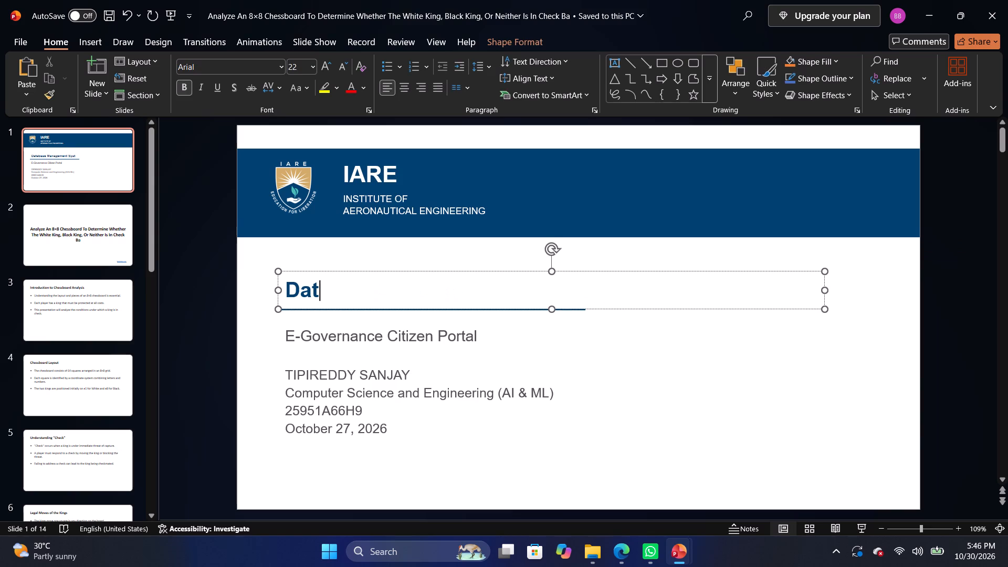
{"action": "key", "text": "BackSpace"}
{"action": "key", "text": "BackSpace"}
{"action": "type", "text": "esign and"}
{"action": "key", "text": "space"}
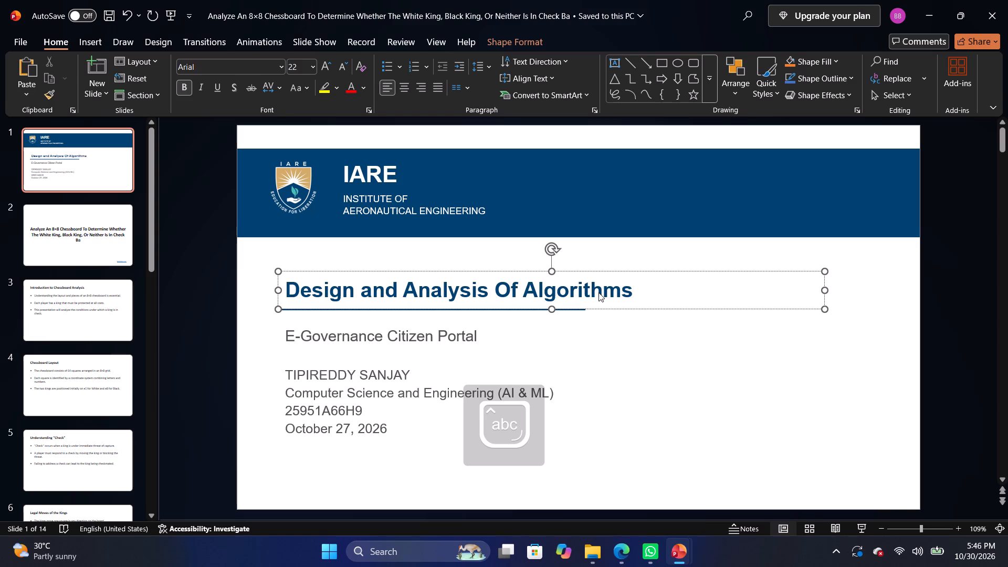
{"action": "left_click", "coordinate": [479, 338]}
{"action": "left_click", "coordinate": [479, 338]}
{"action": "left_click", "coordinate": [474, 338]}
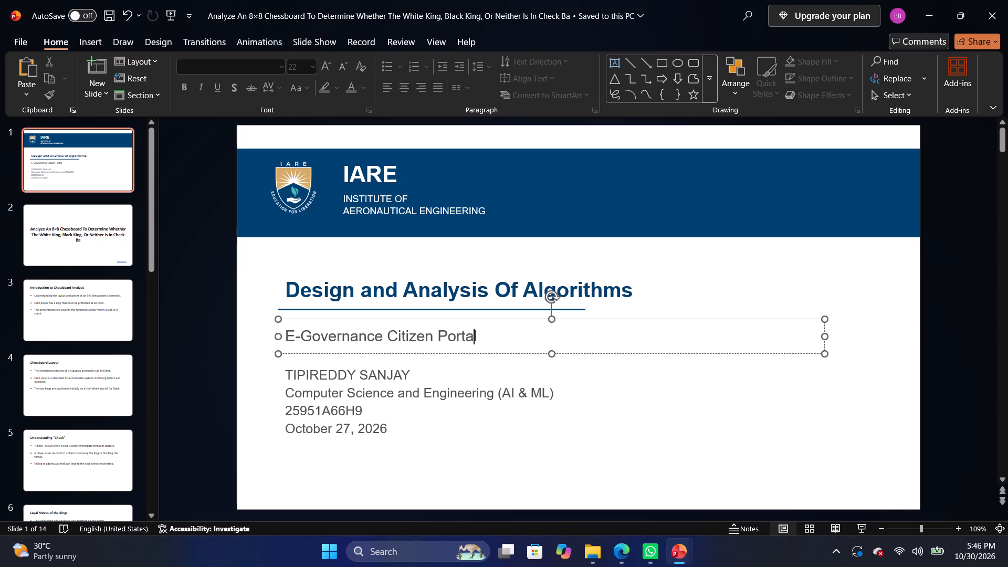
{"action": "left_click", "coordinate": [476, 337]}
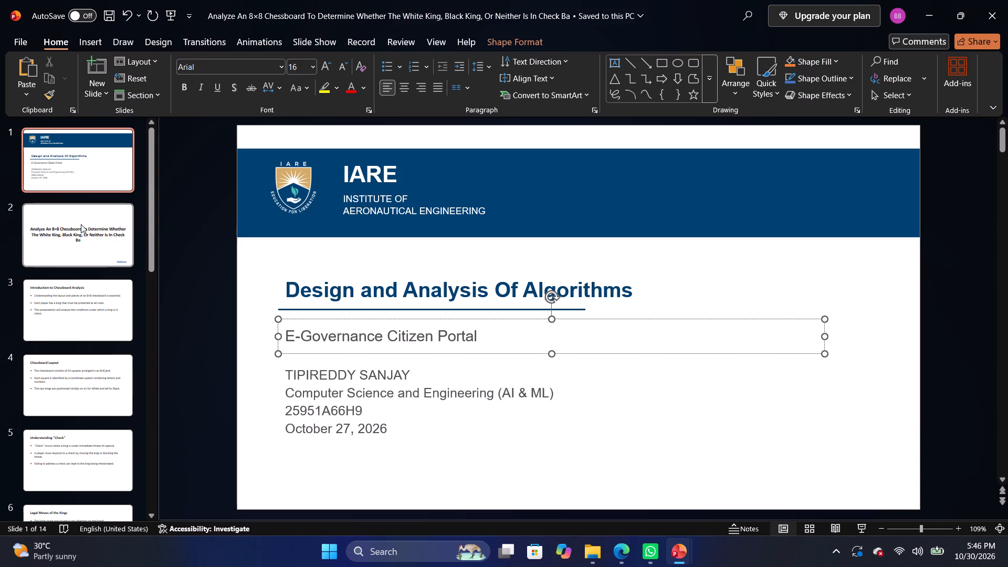
Copy the full chessboard title text from slide 2.
{"action": "left_click", "coordinate": [69, 235]}
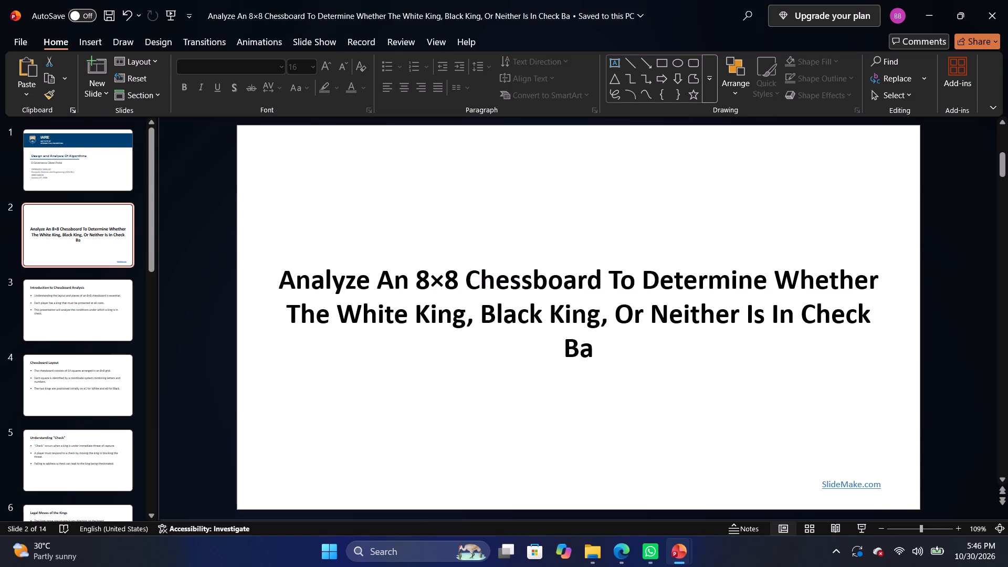
{"action": "left_click_drag", "start_coordinate": [283, 280], "coordinate": [598, 359]}
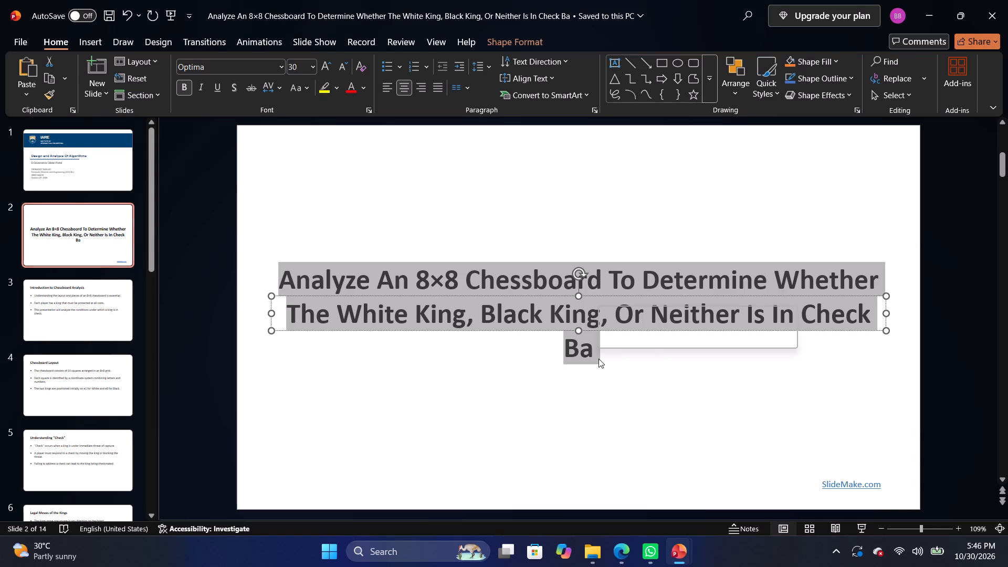
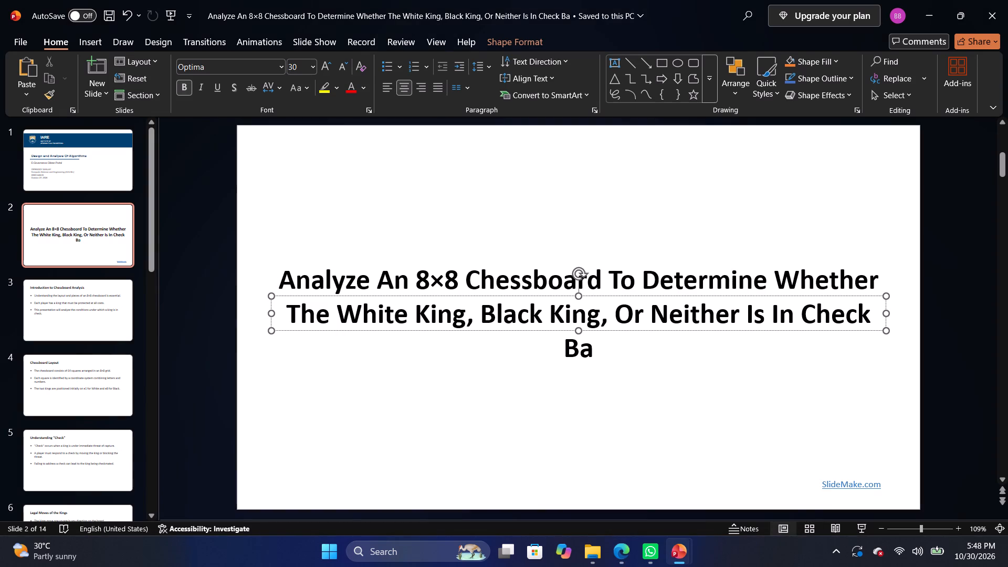
{"action": "left_click_drag", "start_coordinate": [279, 279], "coordinate": [616, 366]}
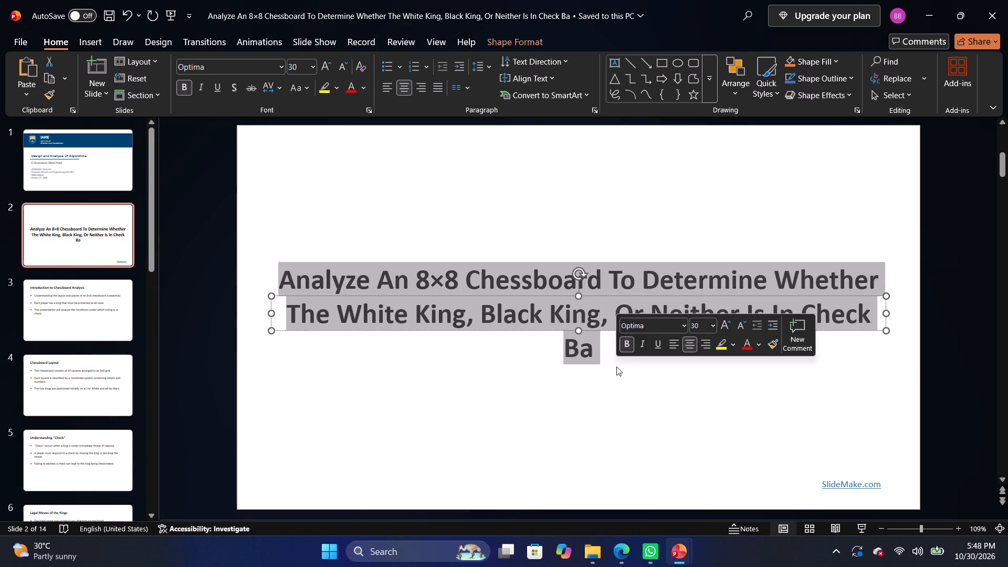
{"action": "key", "text": "BackSpace"}
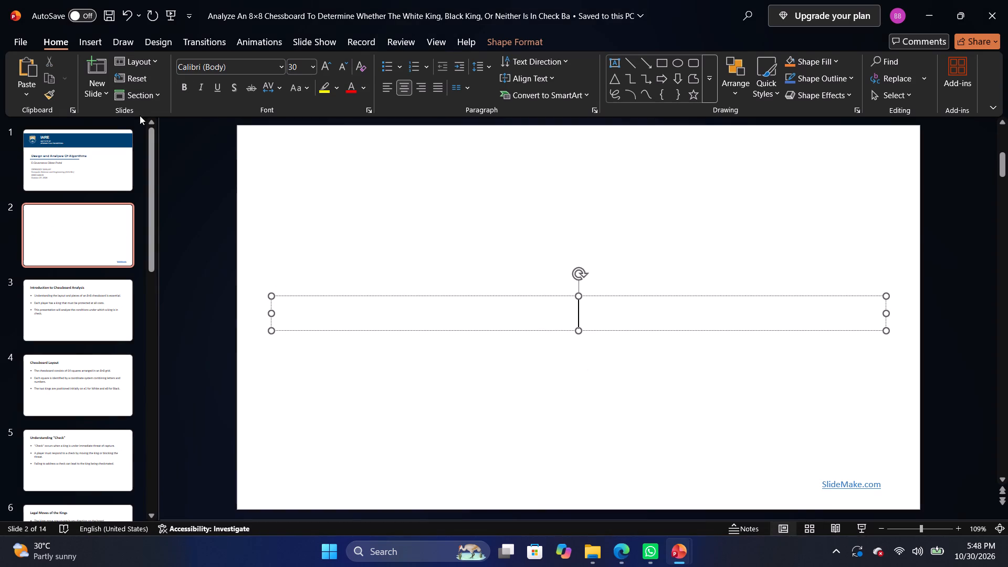
Replace the "E-Governance Citizen Portal" subtitle on slide 1 with the copied title "Detecting Whether a King Is Under Attack in a Chessboard".
{"action": "left_click", "coordinate": [85, 164]}
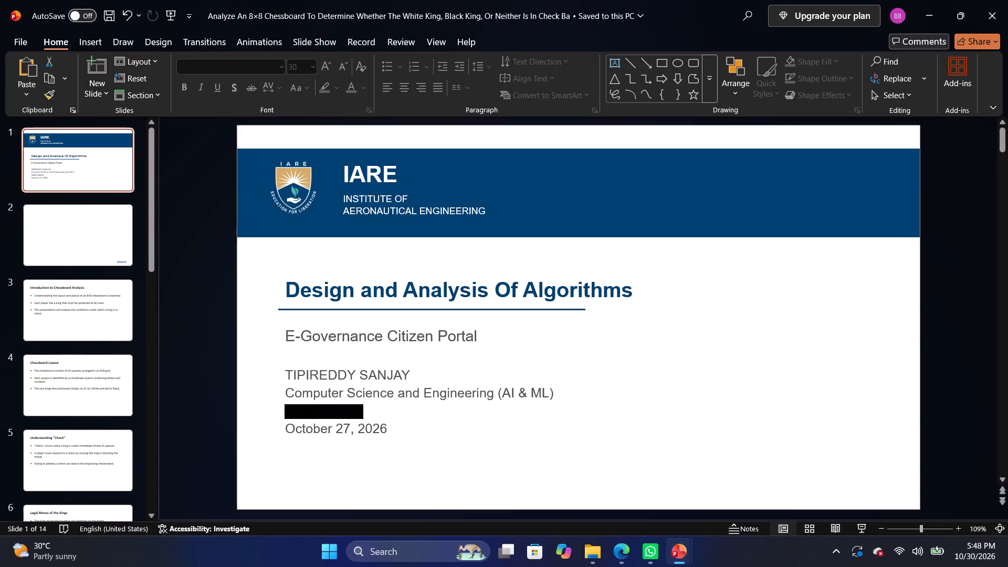
{"action": "left_click", "coordinate": [478, 334]}
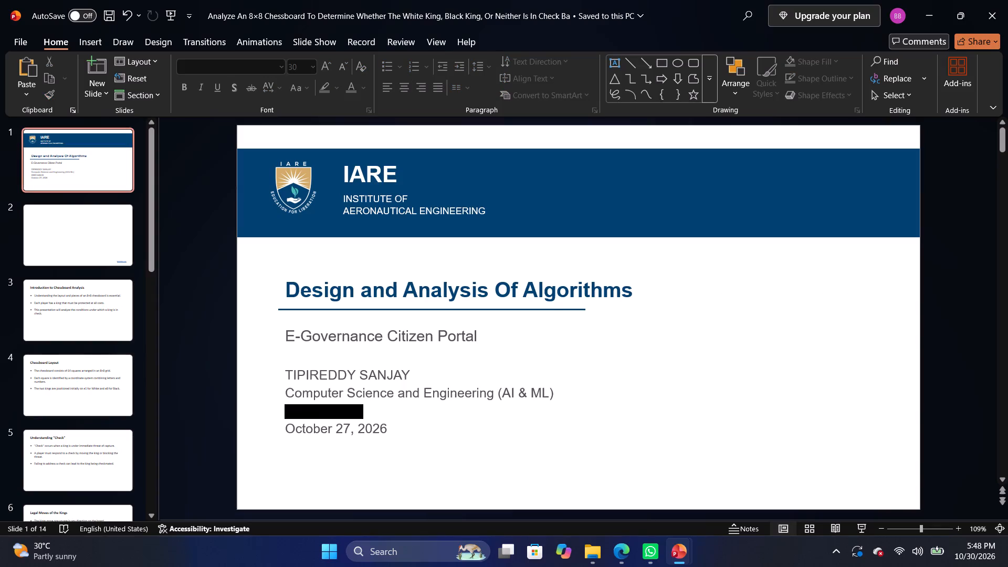
{"action": "left_click", "coordinate": [474, 335]}
{"action": "left_click_drag", "start_coordinate": [477, 335], "coordinate": [338, 338]}
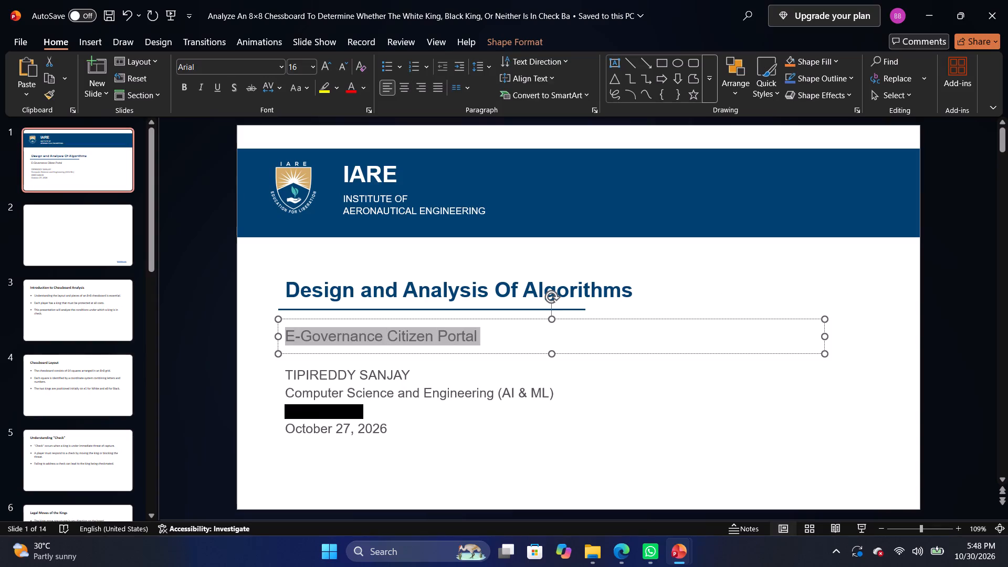
{"action": "left_click_drag", "start_coordinate": [338, 338], "coordinate": [299, 333]}
{"action": "left_click_drag", "start_coordinate": [299, 333], "coordinate": [298, 333]}
{"action": "key", "text": "BackSpace"}
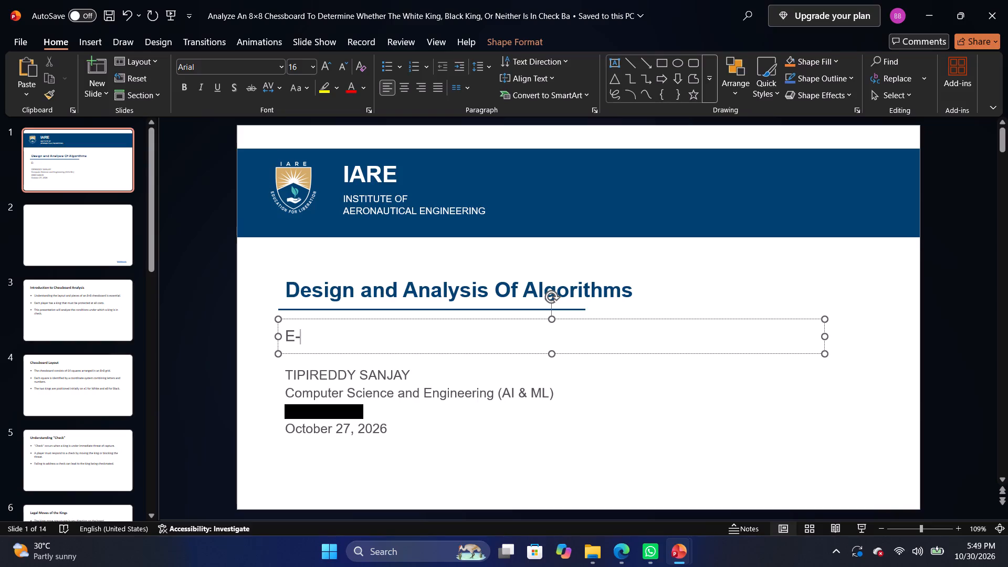
{"action": "key", "text": "BackSpace"}
{"action": "key", "text": "BackSpace"}
{"action": "key", "text": "ctrl+v"}
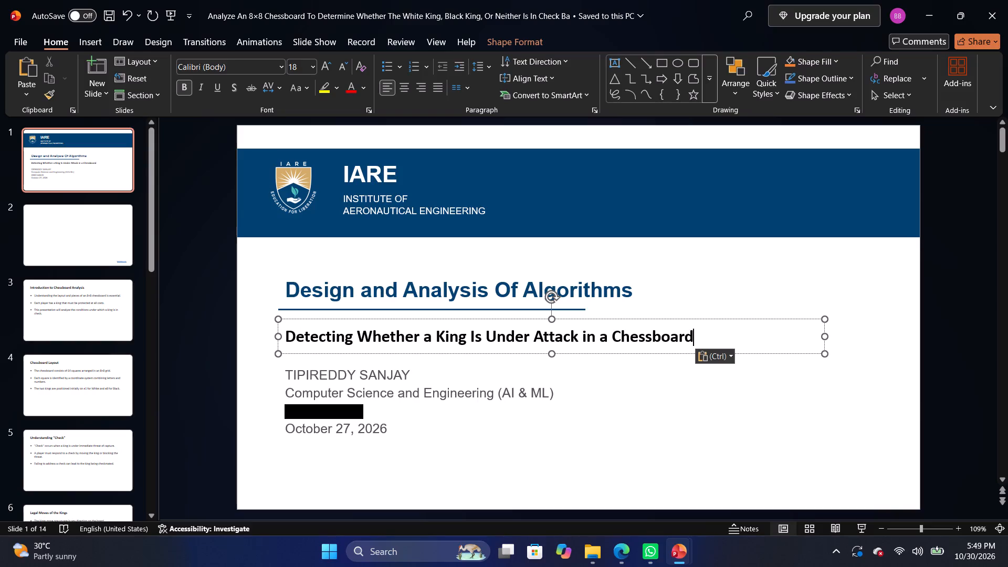
Remove the bold formatting from the pasted subtitle on slide 1.
{"action": "left_click_drag", "start_coordinate": [690, 338], "coordinate": [238, 344]}
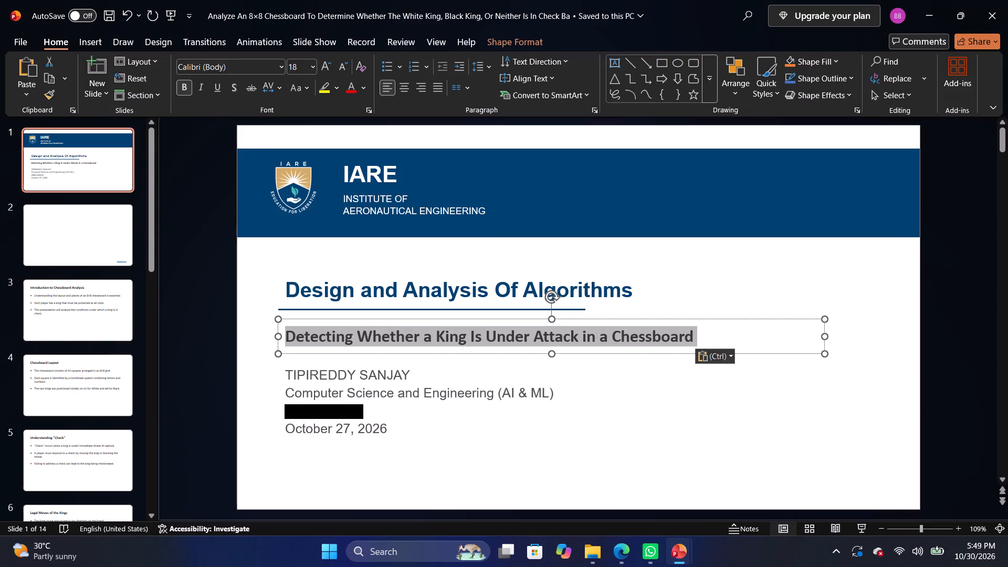
{"action": "left_click_drag", "start_coordinate": [238, 344], "coordinate": [286, 341]}
{"action": "left_click", "coordinate": [296, 312]}
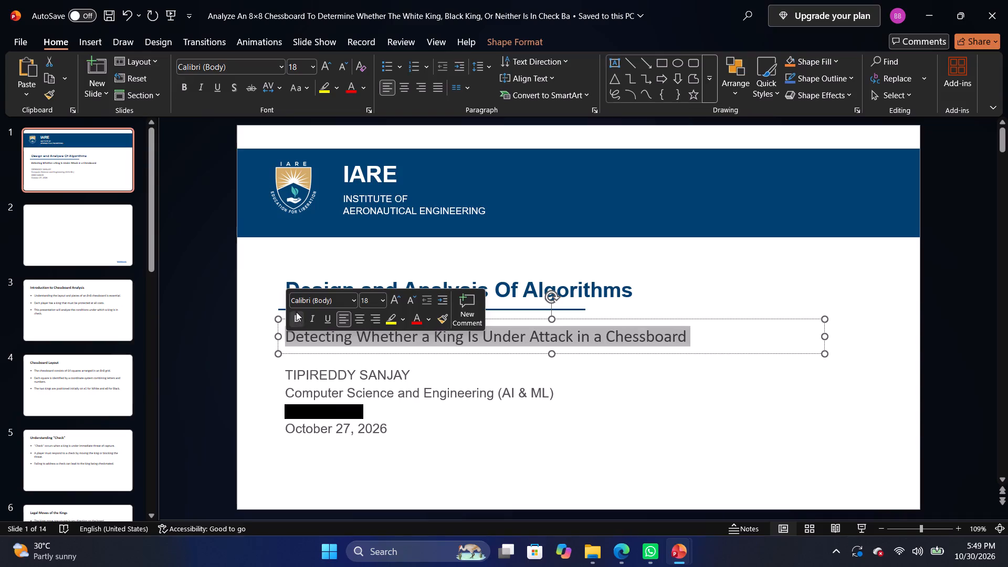
{"action": "left_click", "coordinate": [265, 310]}
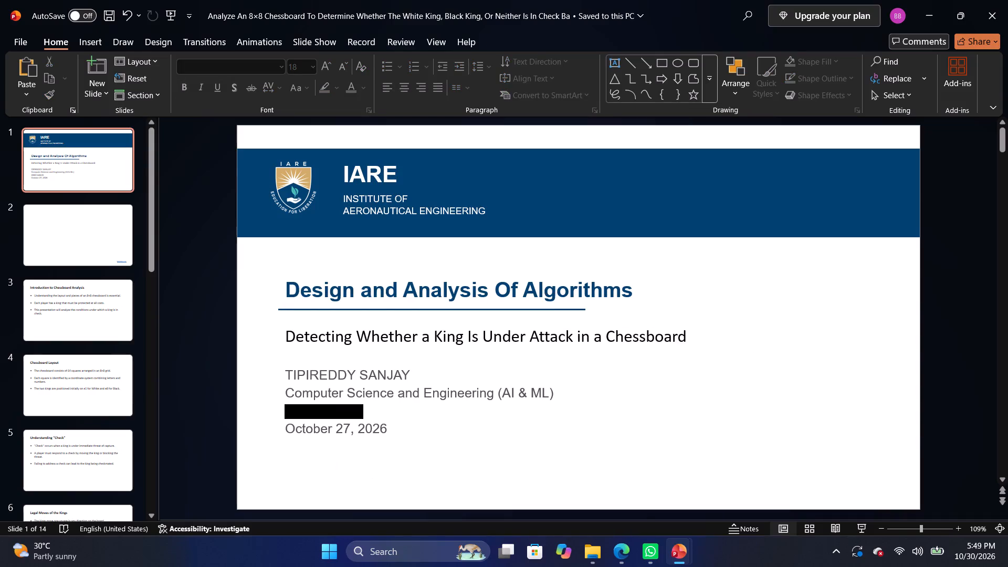
Replace the student name above the department line on slide 1 with the submitting student's name in capitals.
{"action": "left_click", "coordinate": [413, 375]}
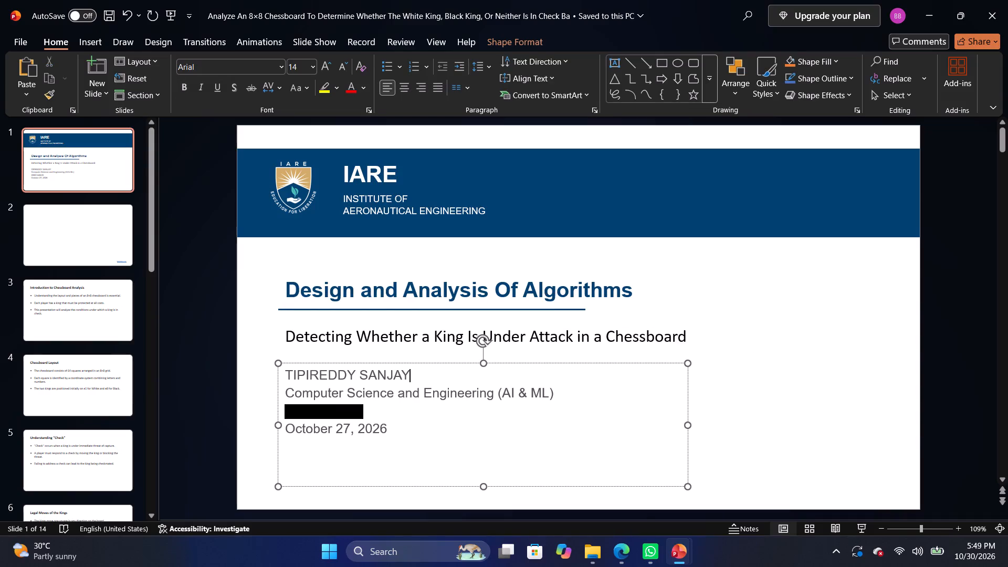
{"action": "key", "text": "BackSpace"}
{"action": "key", "text": "BackSpace"}
{"action": "key", "text": "BackSpace"}
{"action": "key", "text": "BackSpace"}
{"action": "key", "text": "BackSpace"}
{"action": "key", "text": "BackSpace"}
{"action": "key", "text": "BackSpace"}
{"action": "key", "text": "BackSpace"}
{"action": "key", "text": "BackSpace"}
{"action": "key", "text": "BackSpace"}
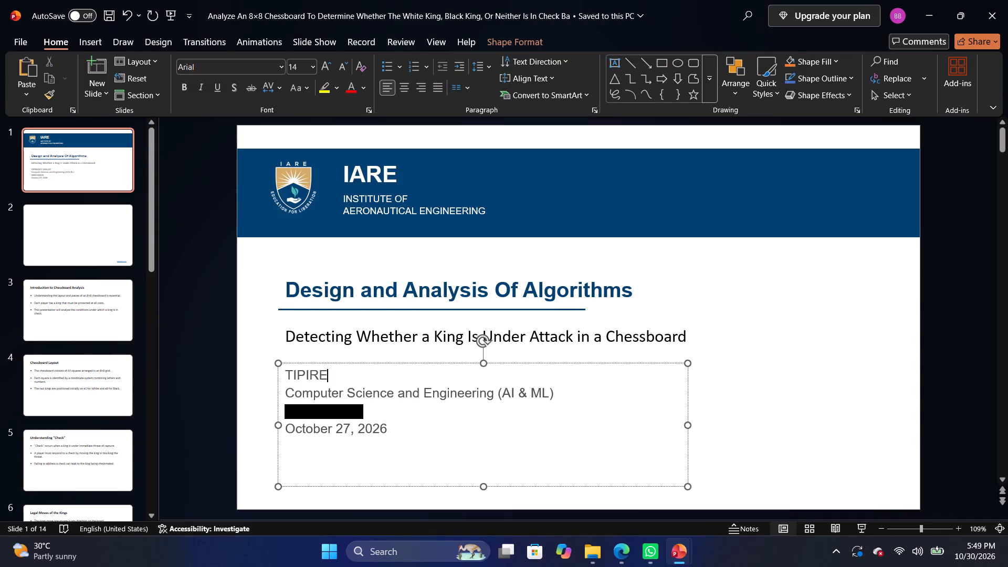
{"action": "key", "text": "BackSpace"}
{"action": "key", "text": "BackSpace"}
{"action": "key", "text": "BackSpace"}
{"action": "key", "text": "BackSpace"}
{"action": "key", "text": "BackSpace"}
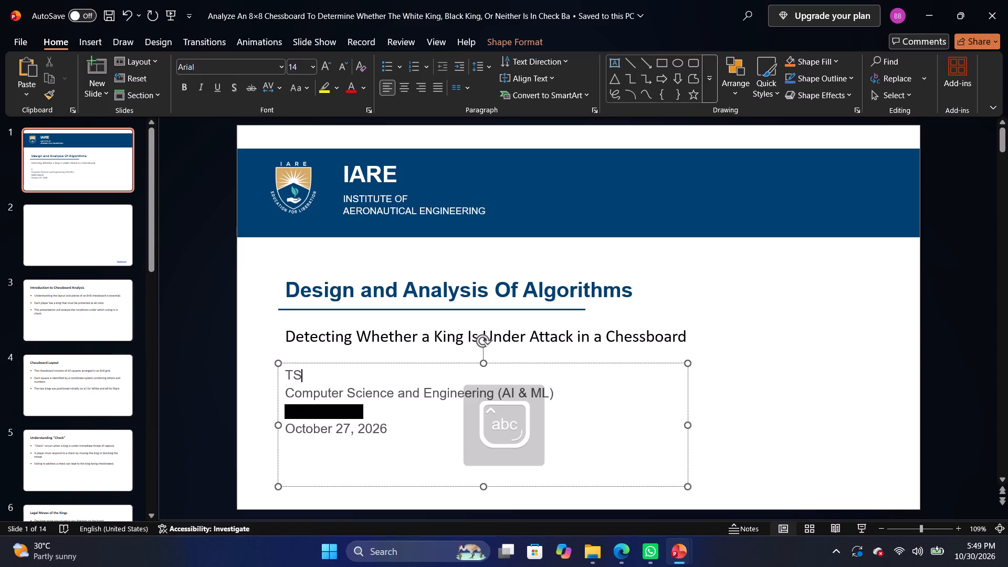
{"action": "left_click", "coordinate": [291, 375]}
{"action": "key", "text": "BackSpace"}
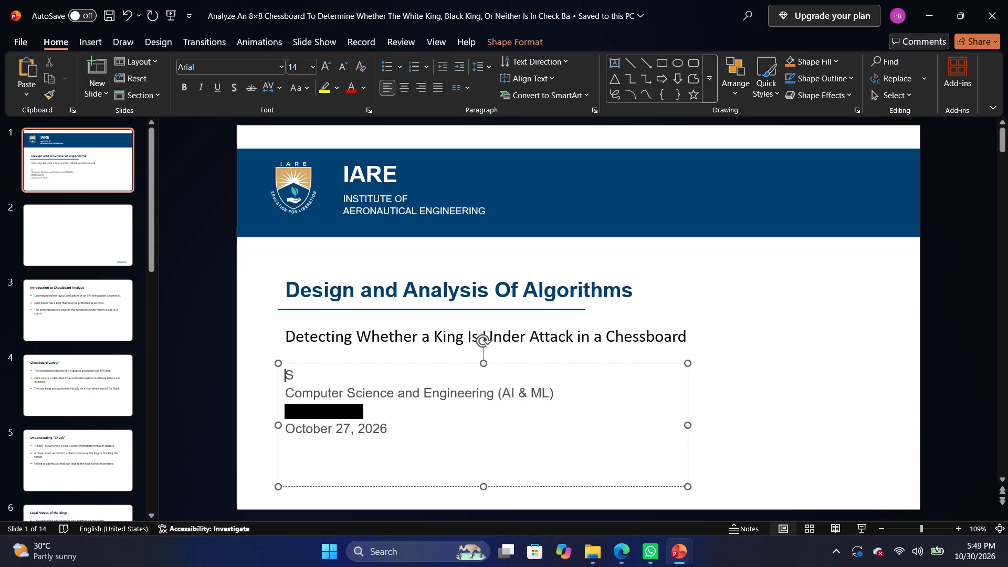
{"action": "left_click", "coordinate": [301, 374]}
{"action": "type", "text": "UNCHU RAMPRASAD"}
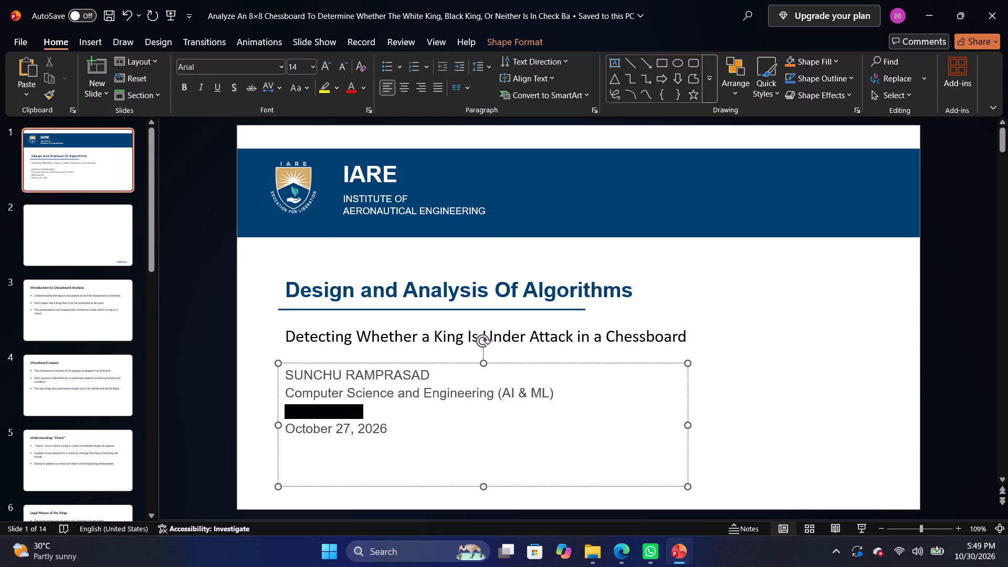
Replace the last two characters of the roll number on slide 1 with those of the submitting student's number.
{"action": "left_click", "coordinate": [365, 409]}
{"action": "key", "text": "BackSpace"}
{"action": "key", "text": "BackSpace"}
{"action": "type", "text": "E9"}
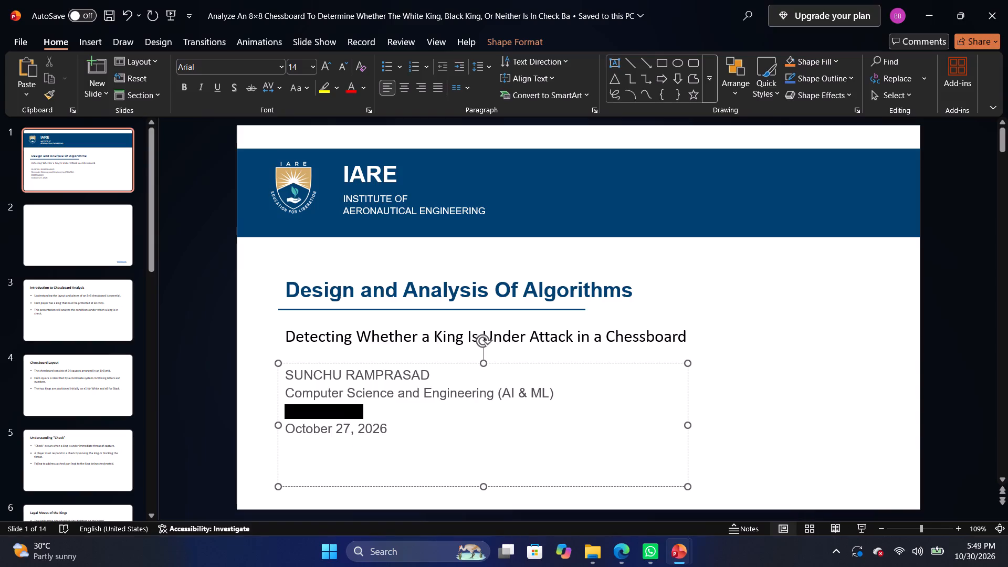
Move the blank slide 2 with the SlideMake.com link to the end of the presentation, after the conclusion slide.
{"action": "left_click", "coordinate": [90, 254]}
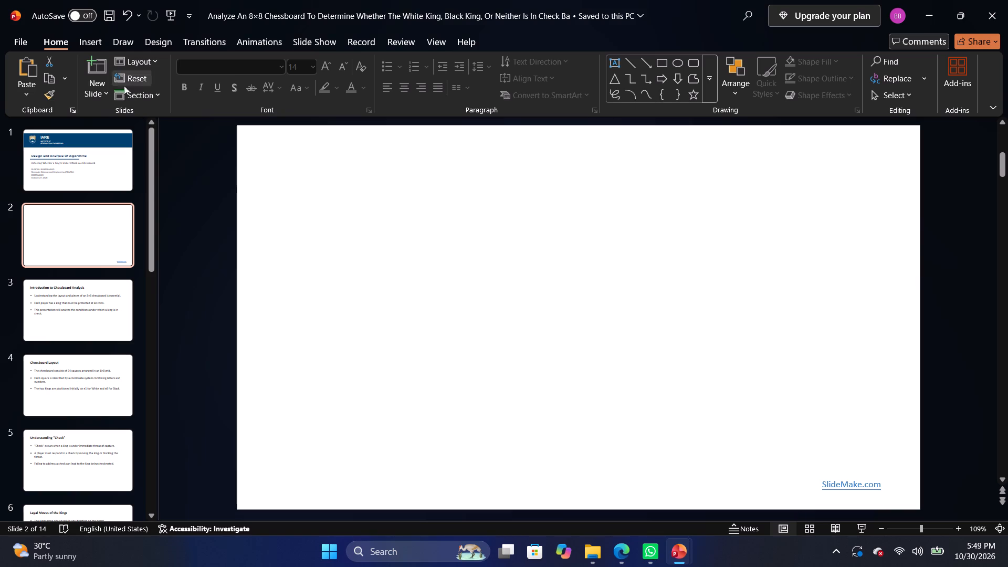
{"action": "left_click", "coordinate": [319, 227]}
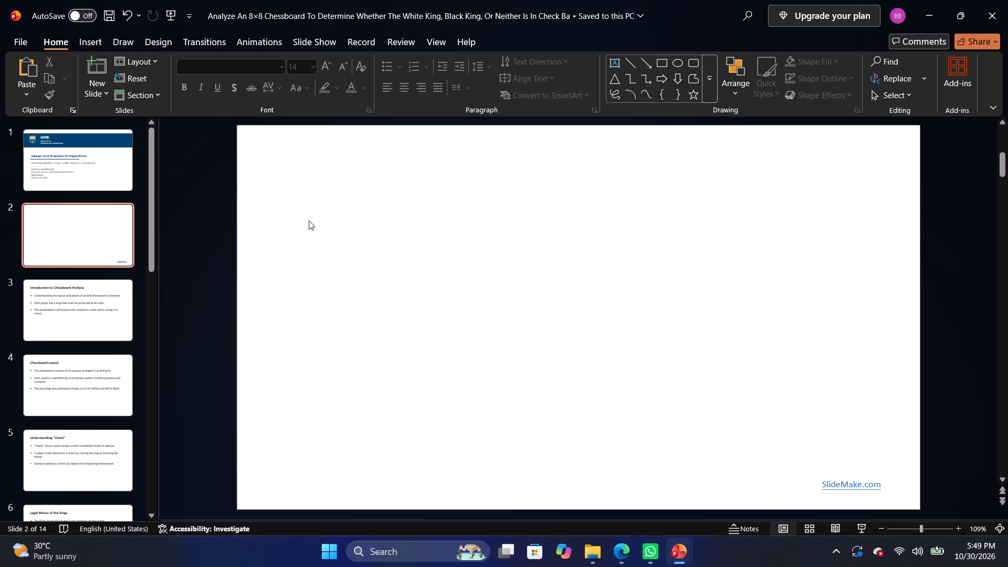
{"action": "left_click_drag", "start_coordinate": [106, 225], "coordinate": [101, 297]}
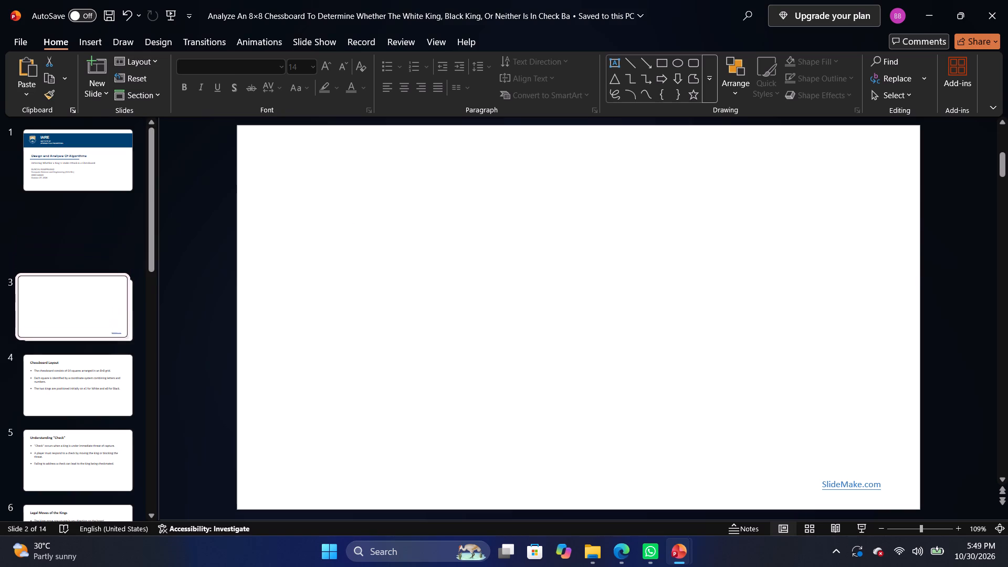
{"action": "left_click_drag", "start_coordinate": [101, 297], "coordinate": [106, 547]}
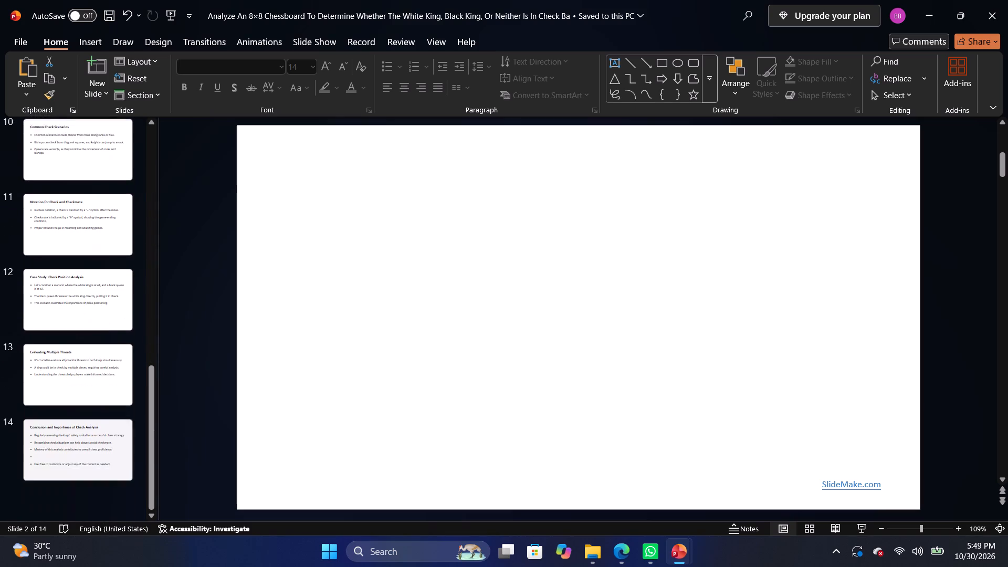
{"action": "left_click_drag", "start_coordinate": [106, 547], "coordinate": [100, 459]}
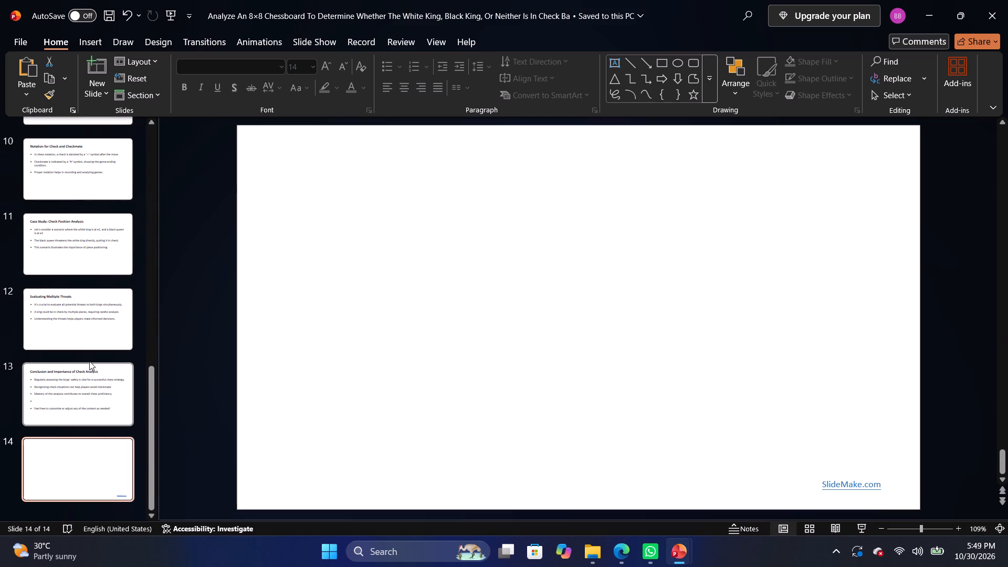
{"action": "scroll", "coordinate": [82, 296], "scroll_direction": "up", "scroll_amount": 7}
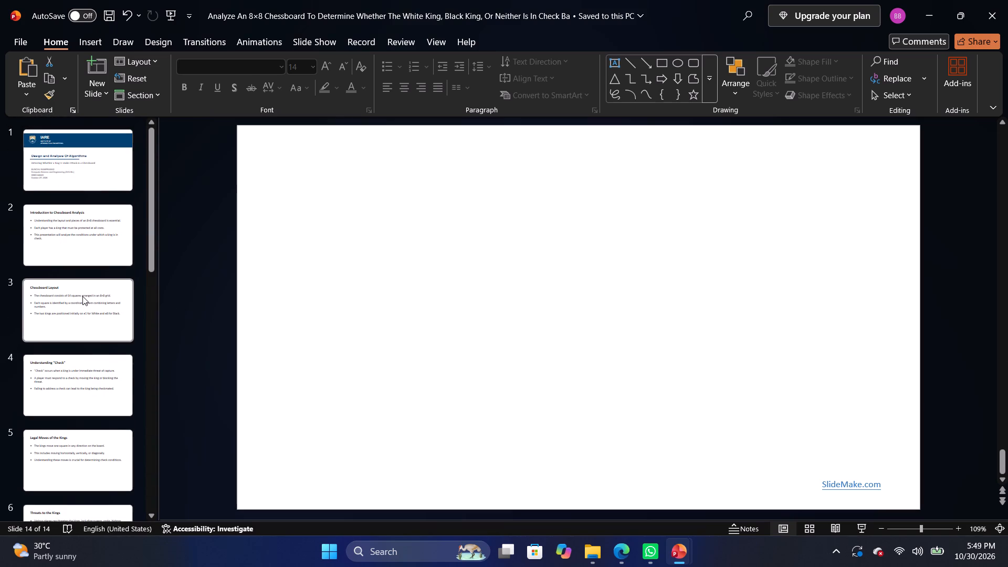
{"action": "scroll", "coordinate": [82, 296], "scroll_direction": "up", "scroll_amount": 1}
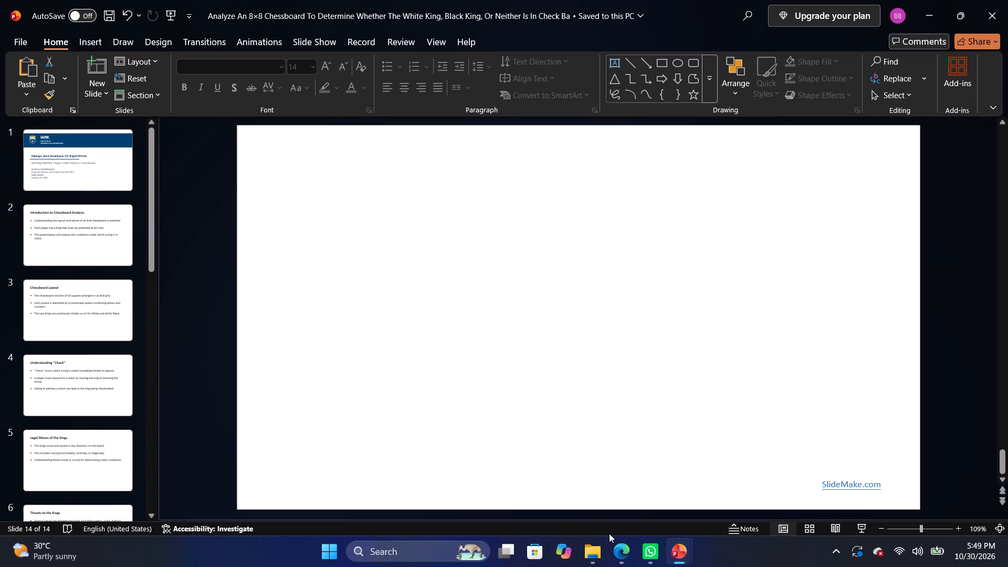
Switch to the open "E-Governance Citizen Portal" presentation.
{"action": "left_click", "coordinate": [644, 489]}
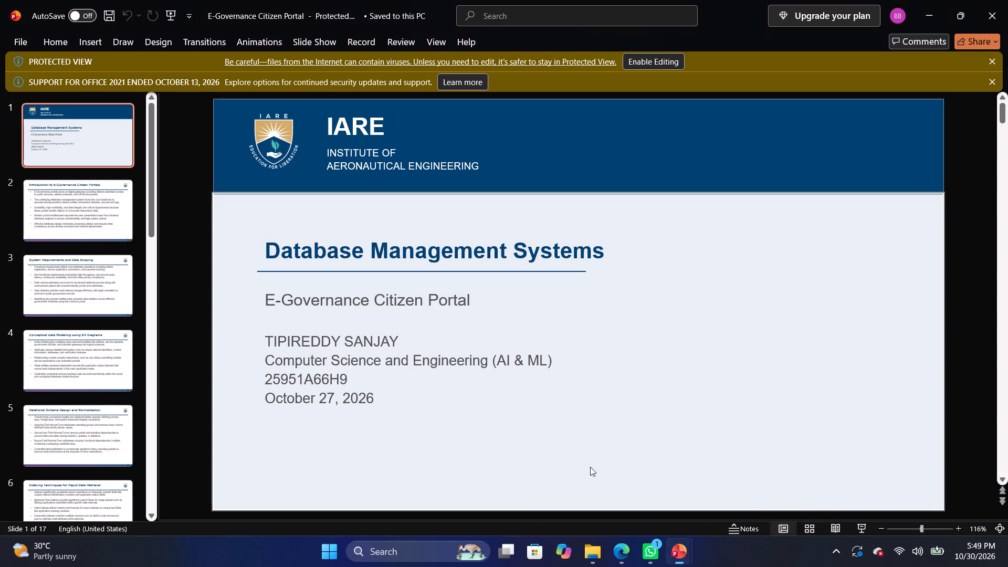
Copy the IARE logo from slide 2 of the E-Governance Citizen Portal presentation.
{"action": "left_click", "coordinate": [78, 203]}
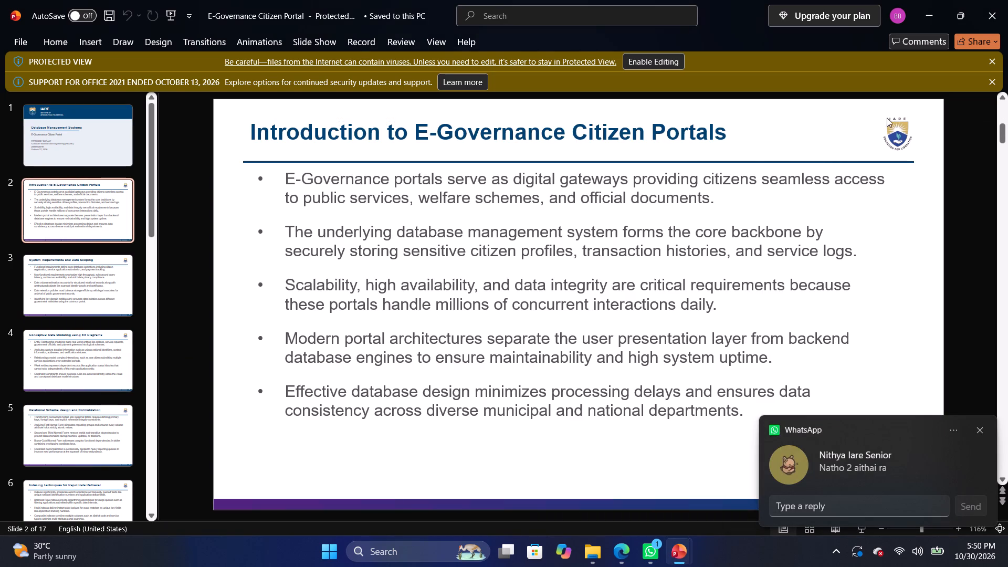
{"action": "left_click_drag", "start_coordinate": [890, 118], "coordinate": [906, 138]}
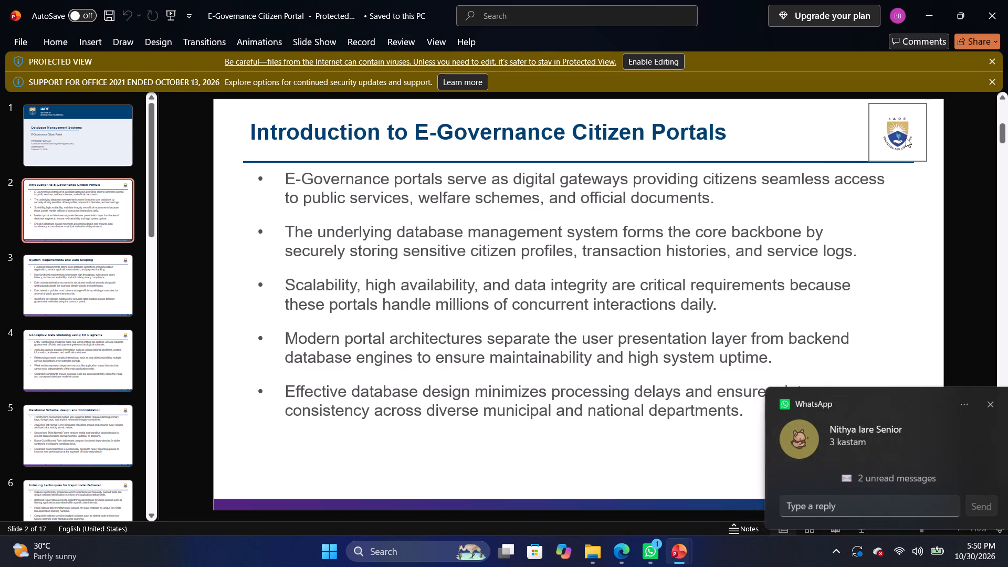
{"action": "key", "text": "ctrl+c"}
{"action": "left_click", "coordinate": [896, 218]}
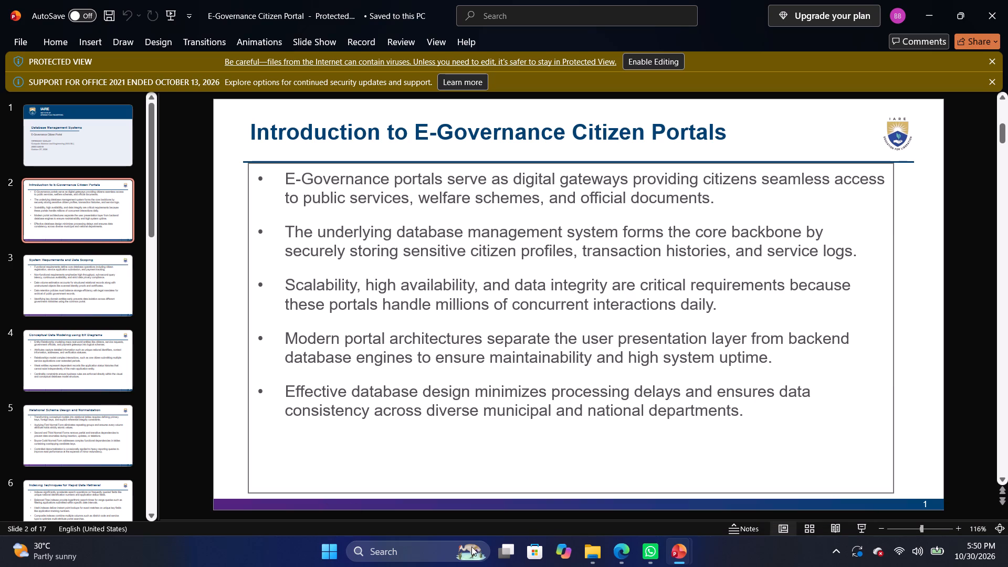
Paste the IARE logo onto slide 2 of the chessboard presentation and position it in the slide's upper-right corner.
{"action": "left_click", "coordinate": [674, 550]}
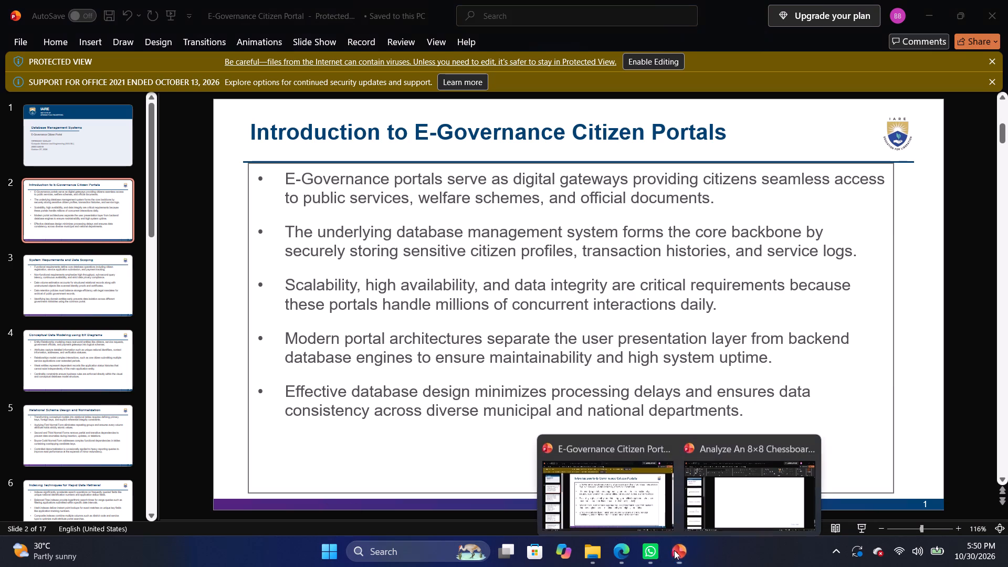
{"action": "left_click", "coordinate": [737, 498]}
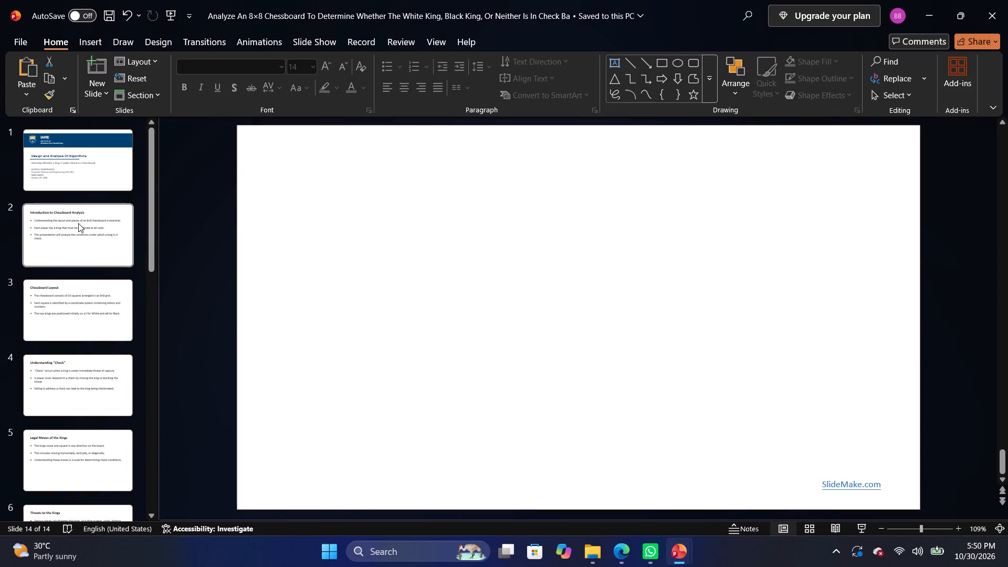
{"action": "left_click", "coordinate": [78, 223]}
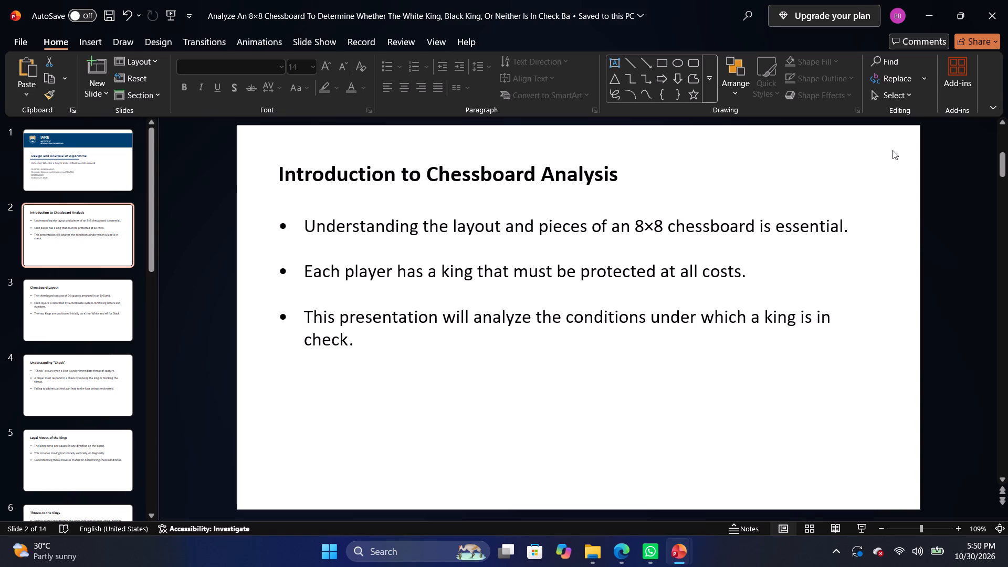
{"action": "left_click", "coordinate": [892, 150]}
{"action": "key", "text": "ctrl+v"}
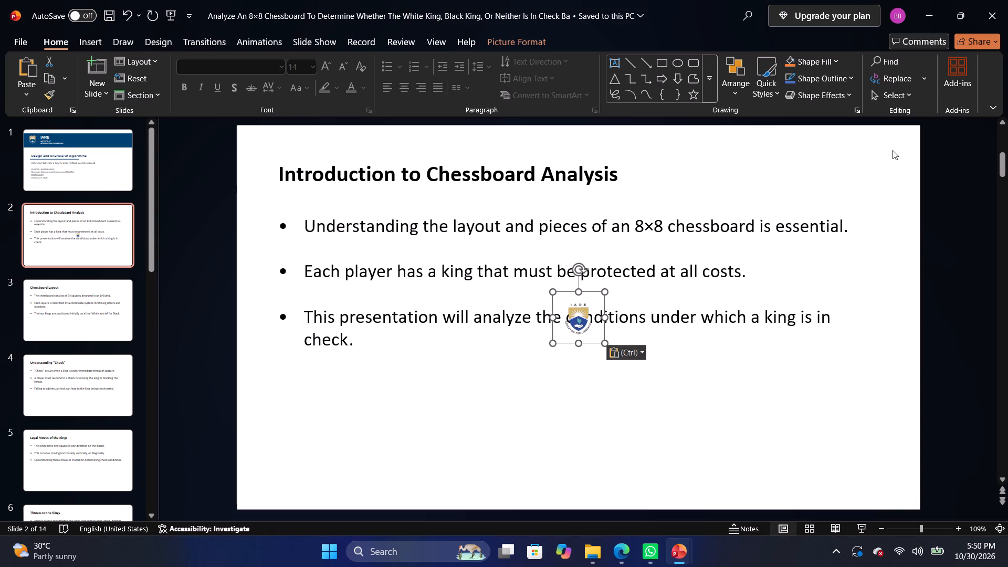
{"action": "left_click_drag", "start_coordinate": [572, 316], "coordinate": [628, 290]}
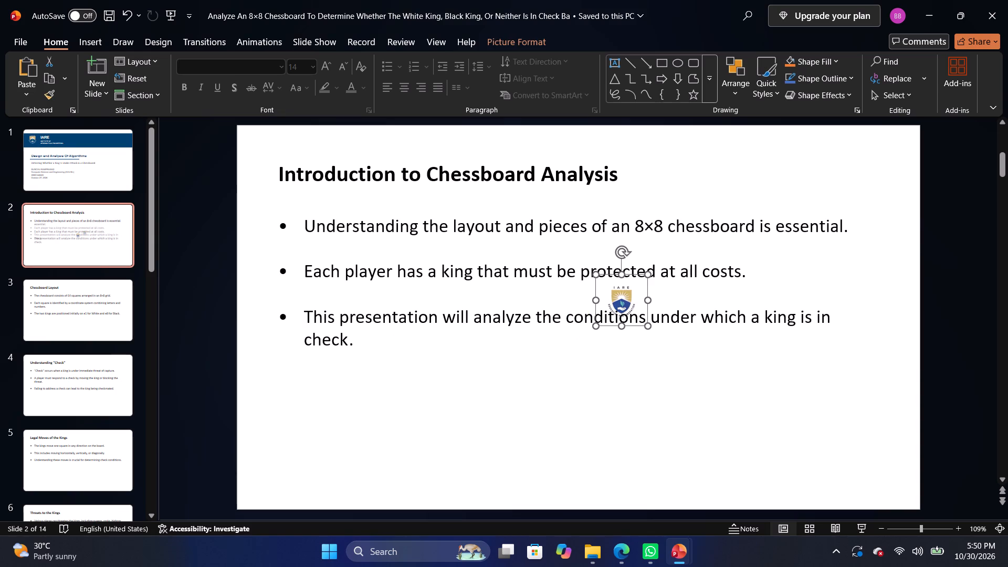
{"action": "left_click_drag", "start_coordinate": [626, 299], "coordinate": [745, 215]}
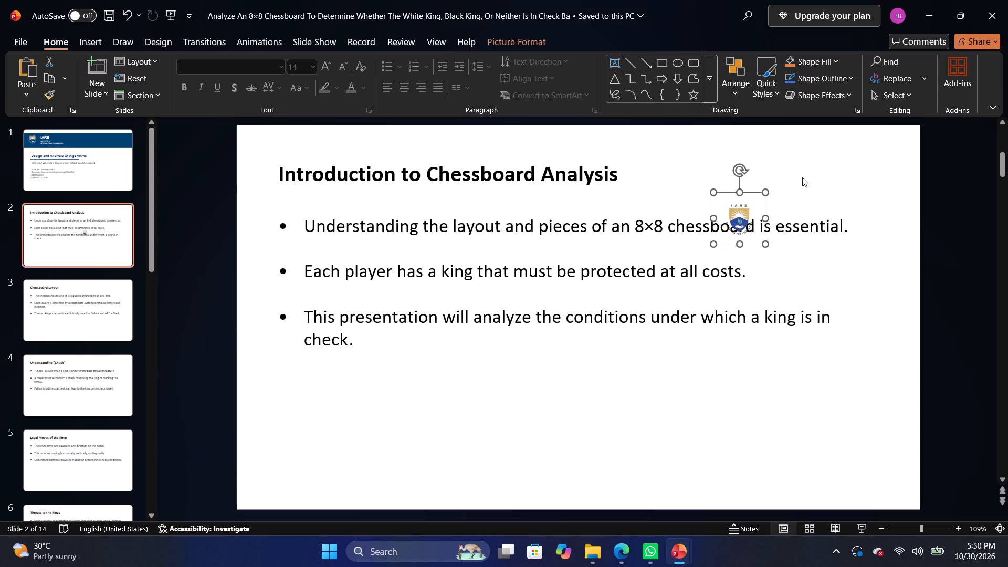
{"action": "left_click_drag", "start_coordinate": [741, 220], "coordinate": [841, 161]}
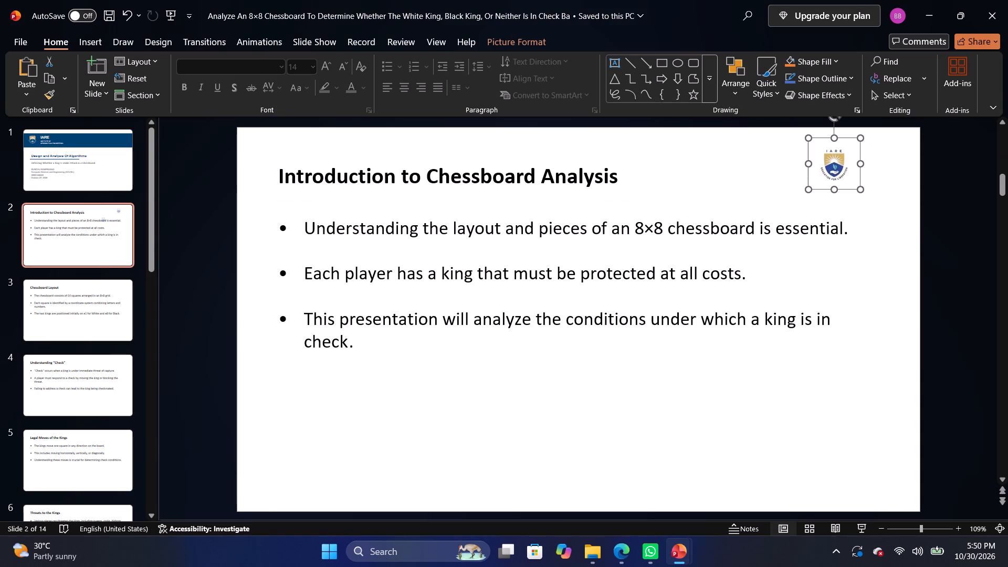
{"action": "left_click_drag", "start_coordinate": [832, 164], "coordinate": [860, 156]}
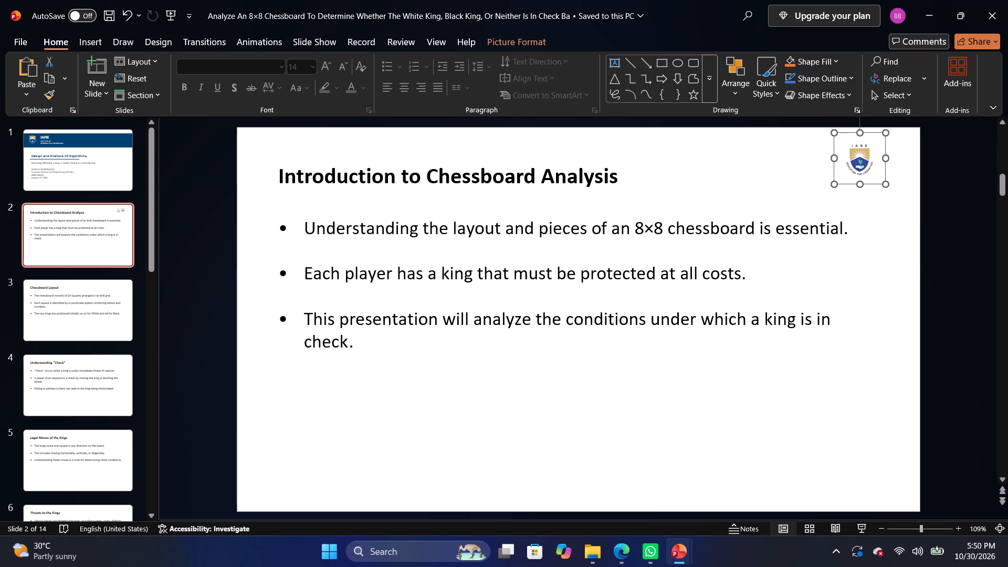
{"action": "left_click_drag", "start_coordinate": [861, 155], "coordinate": [881, 153]}
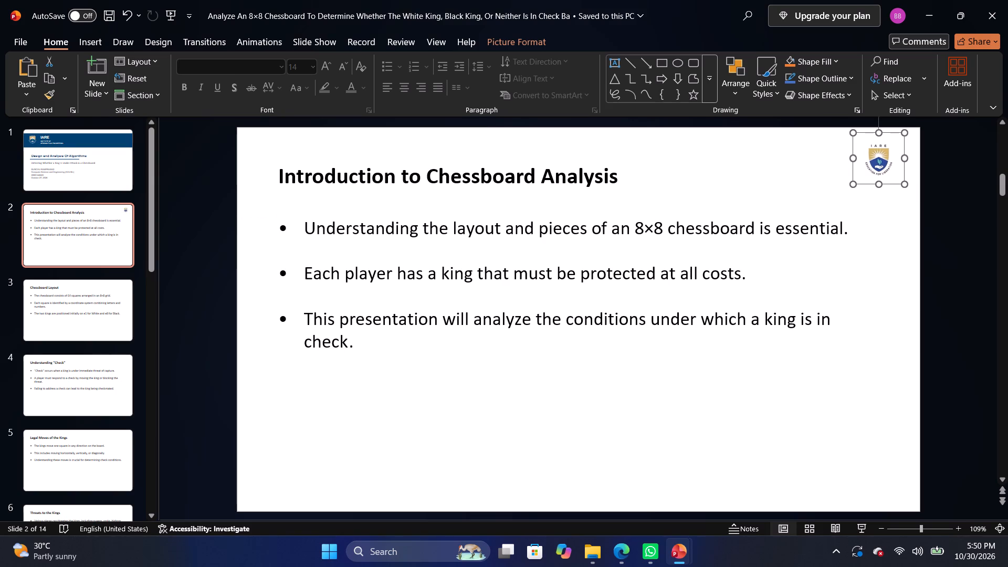
{"action": "left_click", "coordinate": [881, 159]}
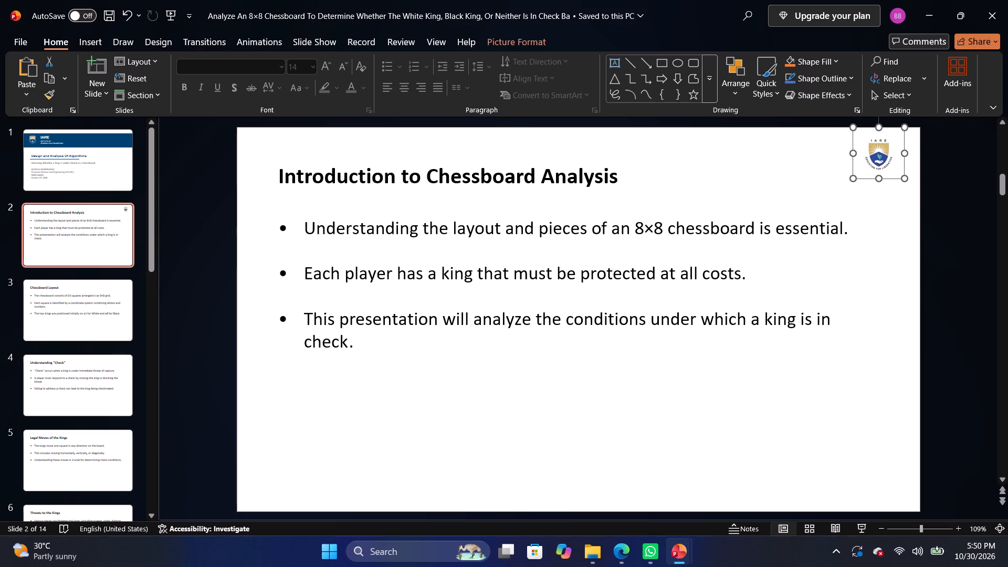
{"action": "key", "text": "Down"}
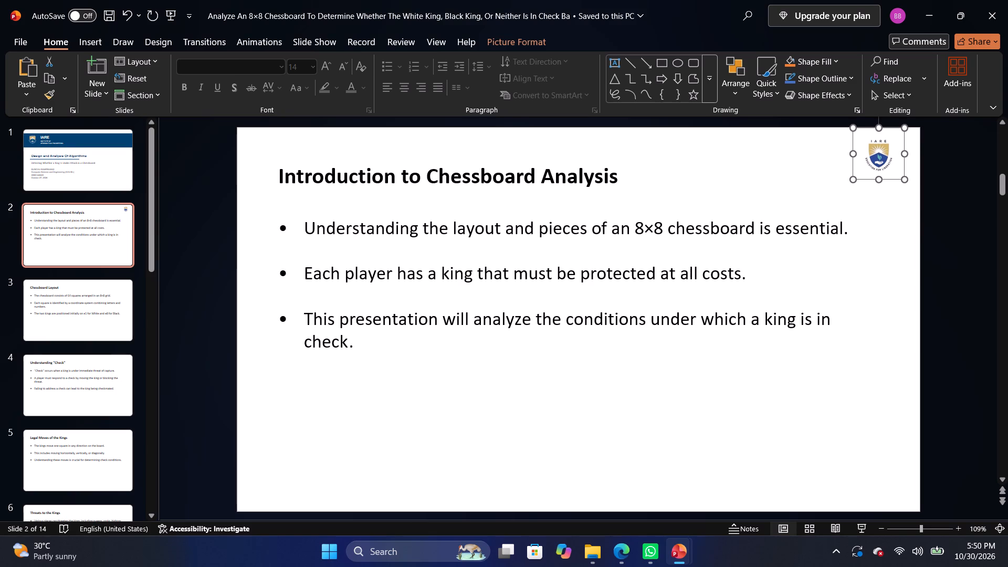
{"action": "left_click", "coordinate": [920, 211]}
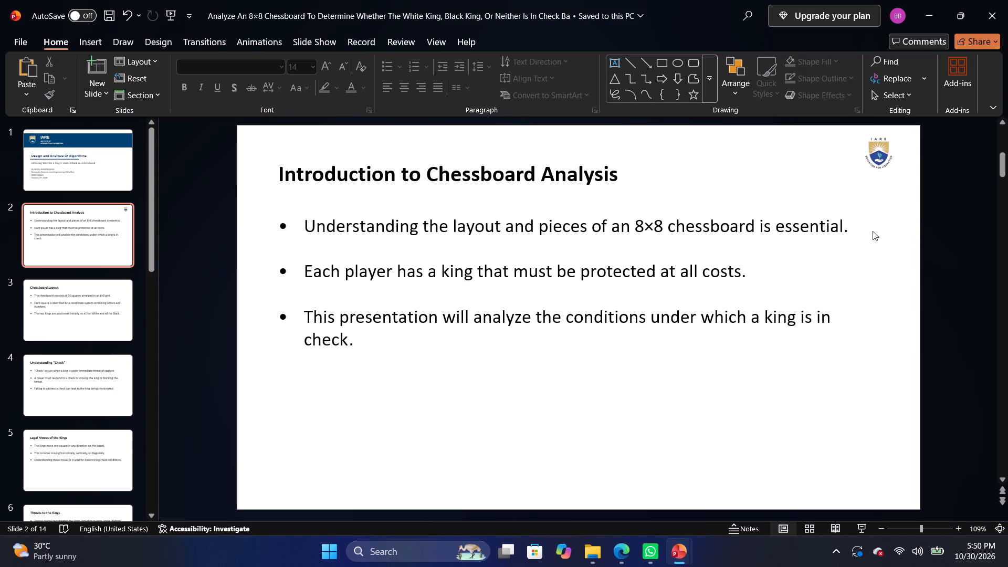
Paste the IARE logo onto slide 3, "Chessboard Layout", and position it in the slide's upper-right corner.
{"action": "key", "text": "Down"}
{"action": "key", "text": "ctrl+b"}
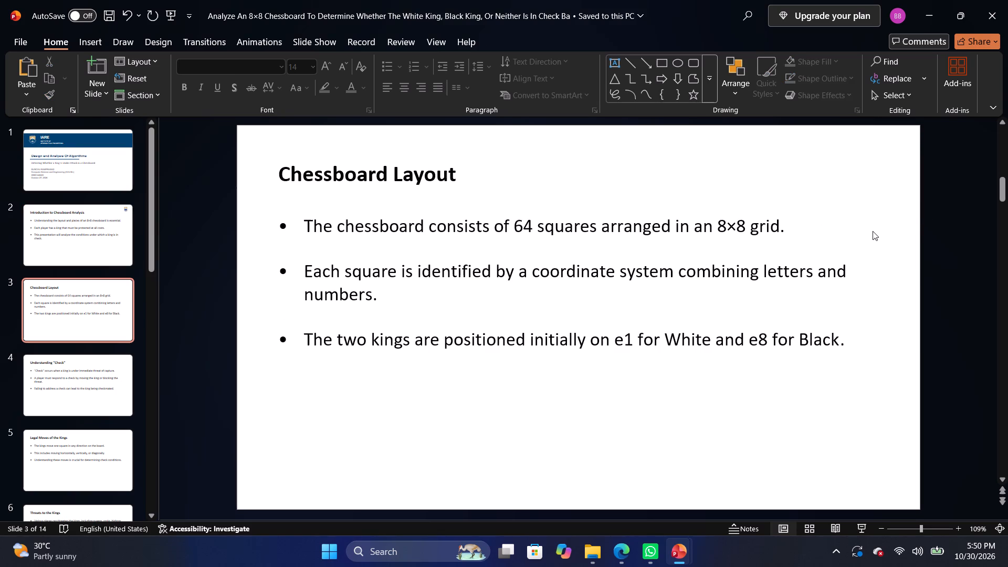
{"action": "key", "text": "ctrl+v"}
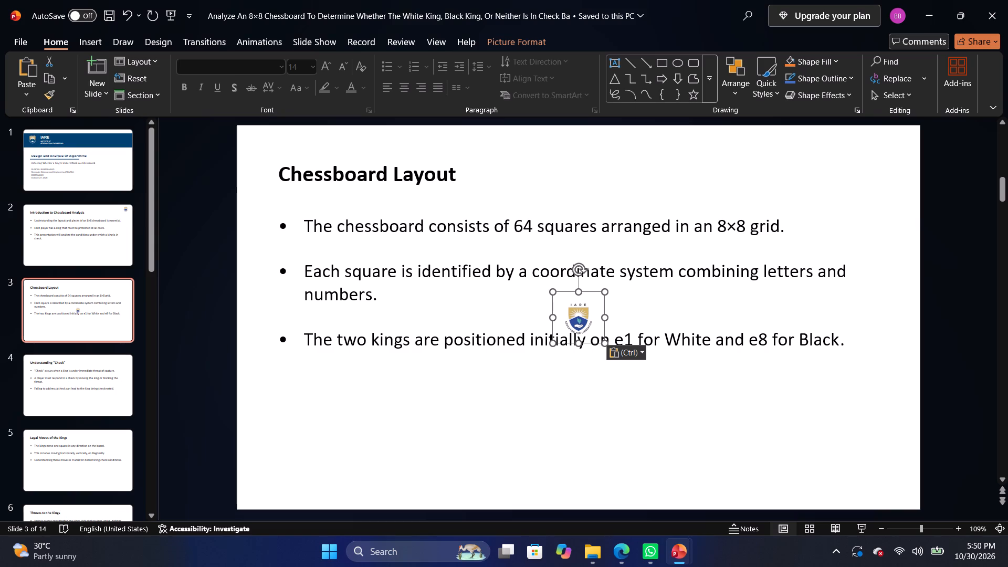
{"action": "left_click_drag", "start_coordinate": [571, 322], "coordinate": [733, 233]}
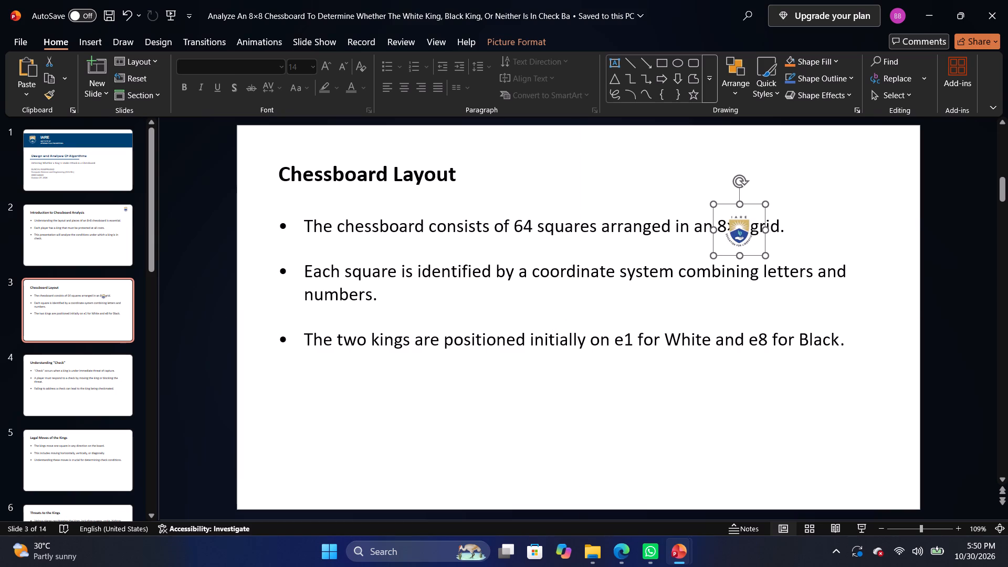
{"action": "left_click_drag", "start_coordinate": [753, 223], "coordinate": [810, 184]}
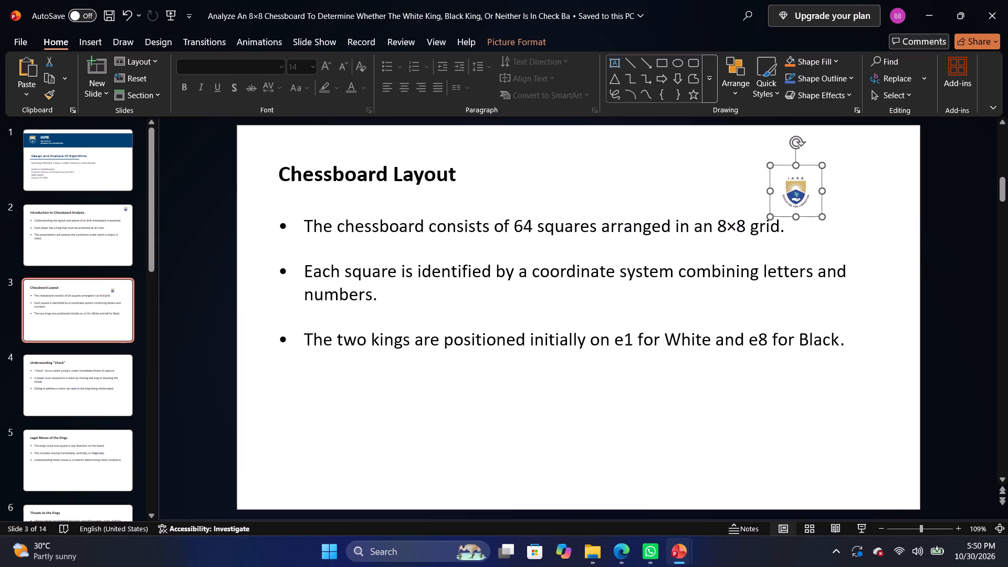
{"action": "left_click", "coordinate": [798, 187]}
{"action": "left_click_drag", "start_coordinate": [790, 193], "coordinate": [807, 183]}
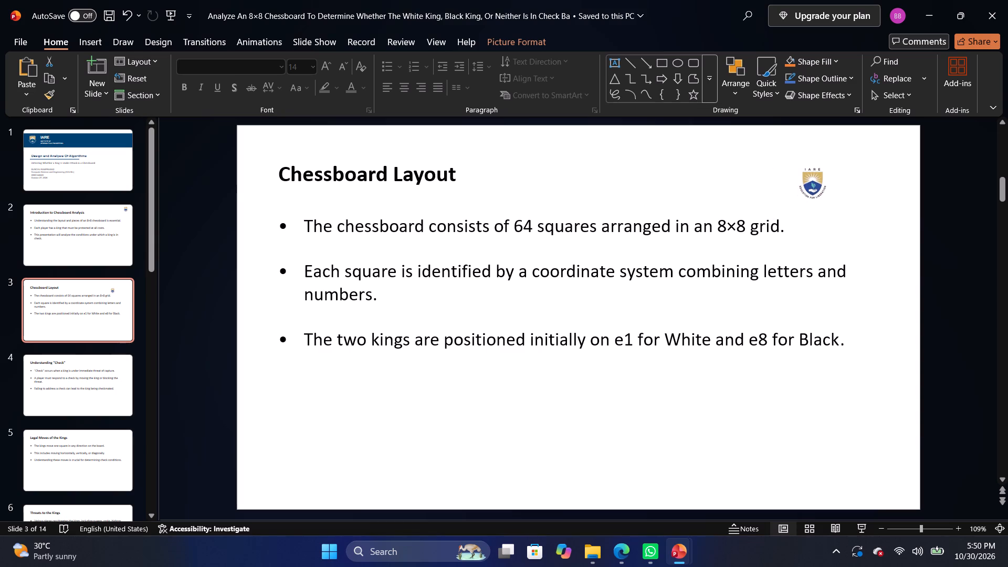
{"action": "left_click_drag", "start_coordinate": [807, 183], "coordinate": [886, 158]}
{"action": "left_click_drag", "start_coordinate": [886, 157], "coordinate": [873, 155]}
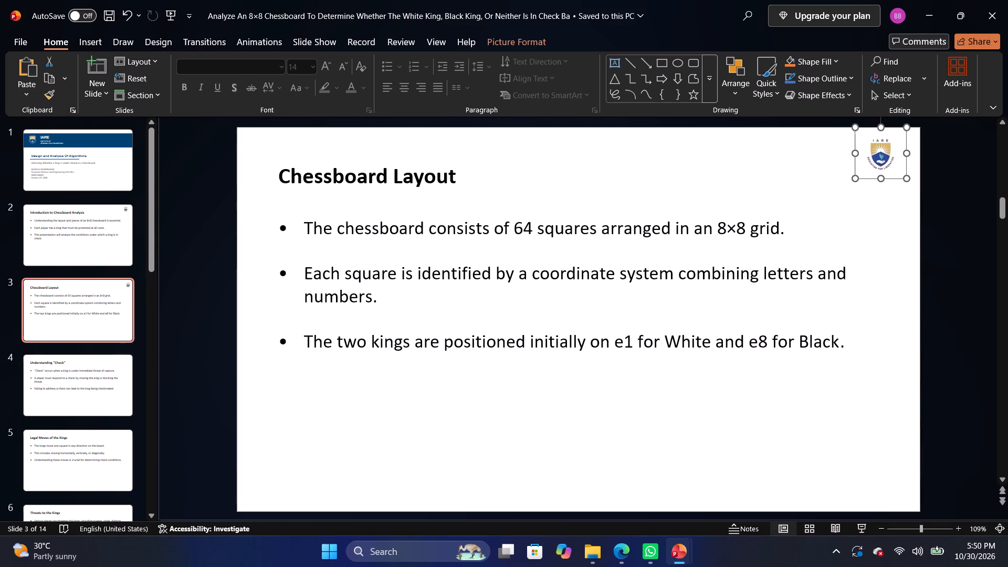
{"action": "key", "text": "Down"}
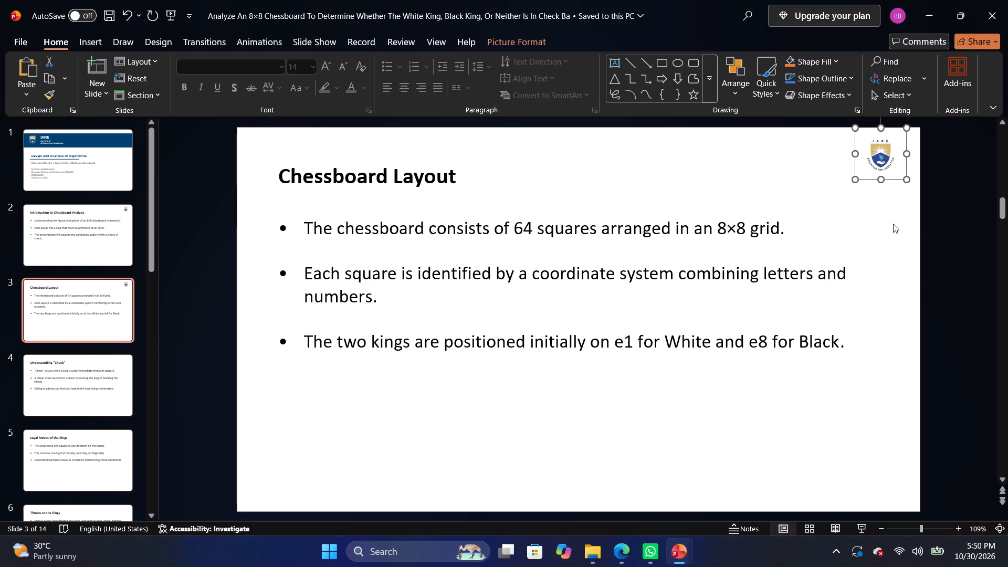
{"action": "key", "text": "Down"}
{"action": "key", "text": "Up"}
Paste the IARE logo onto slide 4, "Understanding "Check"", and position it in the slide's upper-right corner.
{"action": "left_click", "coordinate": [115, 367]}
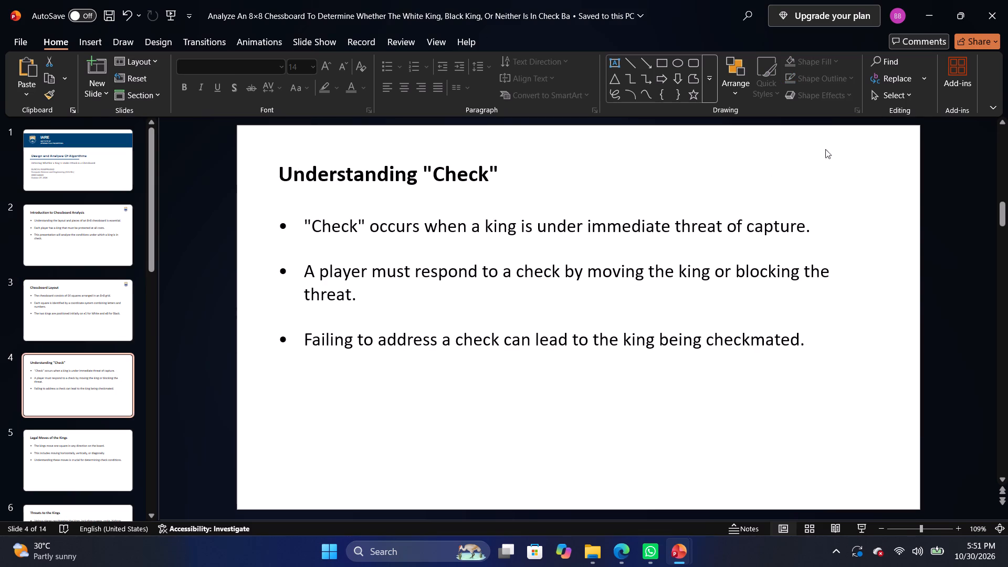
{"action": "left_click_drag", "start_coordinate": [904, 142], "coordinate": [867, 151]}
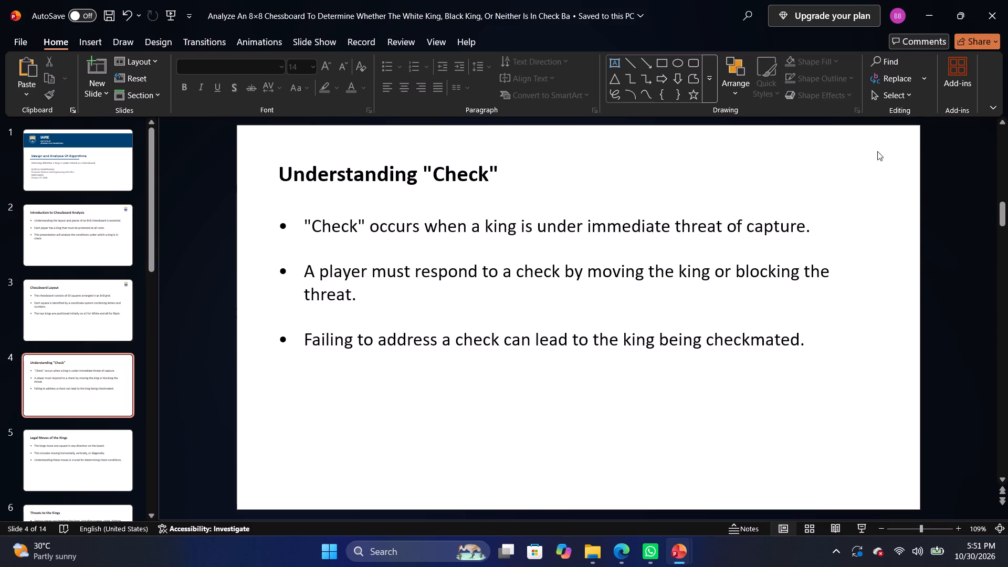
{"action": "left_click", "coordinate": [885, 151]}
{"action": "left_click", "coordinate": [885, 151]}
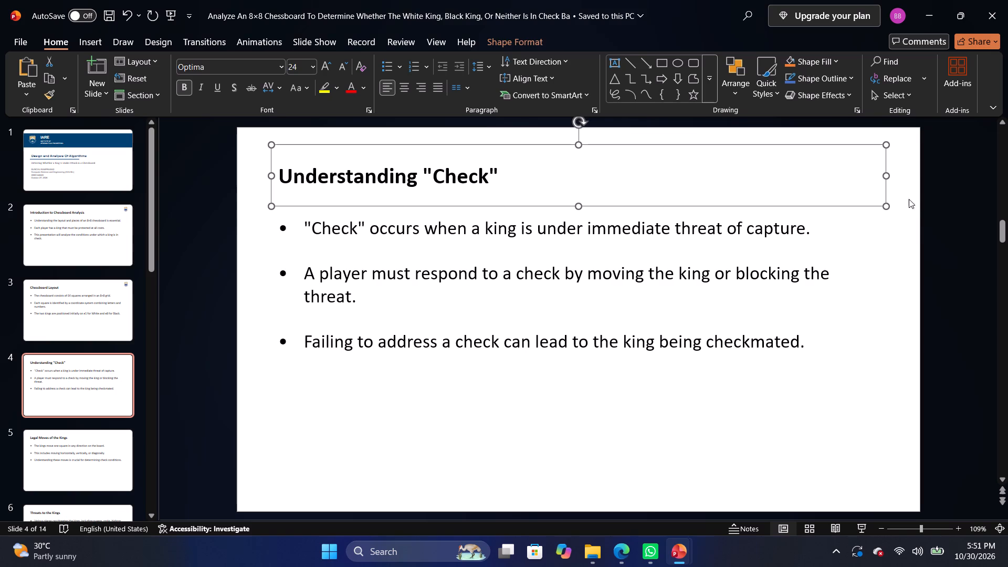
{"action": "left_click", "coordinate": [911, 217]}
{"action": "key", "text": "ctrl+v"}
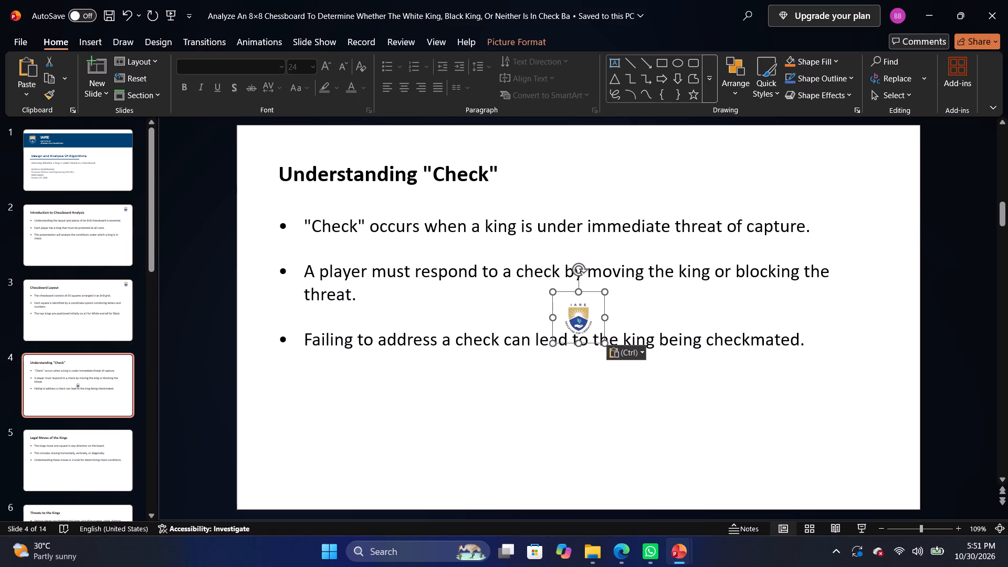
{"action": "left_click_drag", "start_coordinate": [573, 319], "coordinate": [864, 160]}
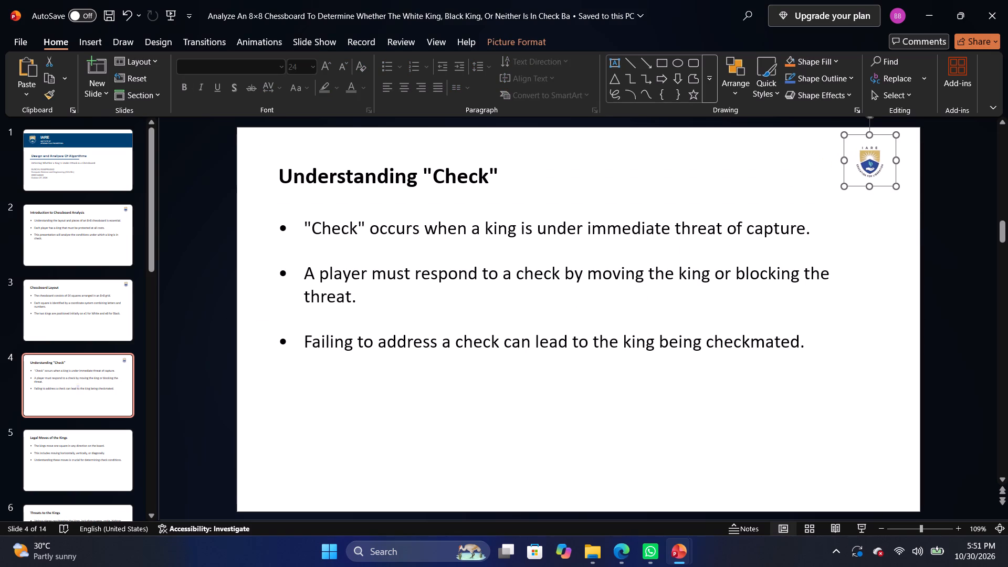
{"action": "left_click_drag", "start_coordinate": [870, 163], "coordinate": [877, 161]}
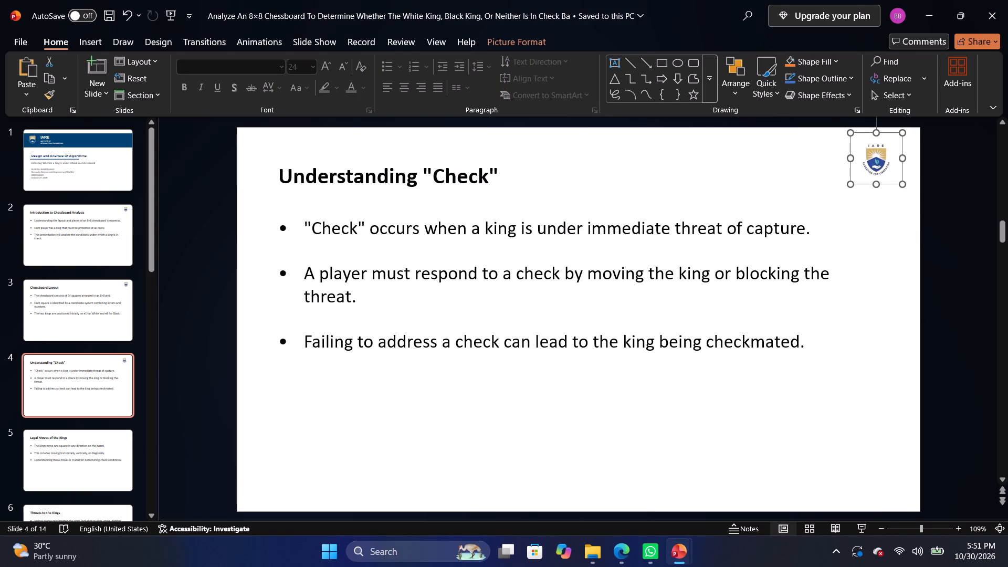
{"action": "left_click", "coordinate": [267, 392]}
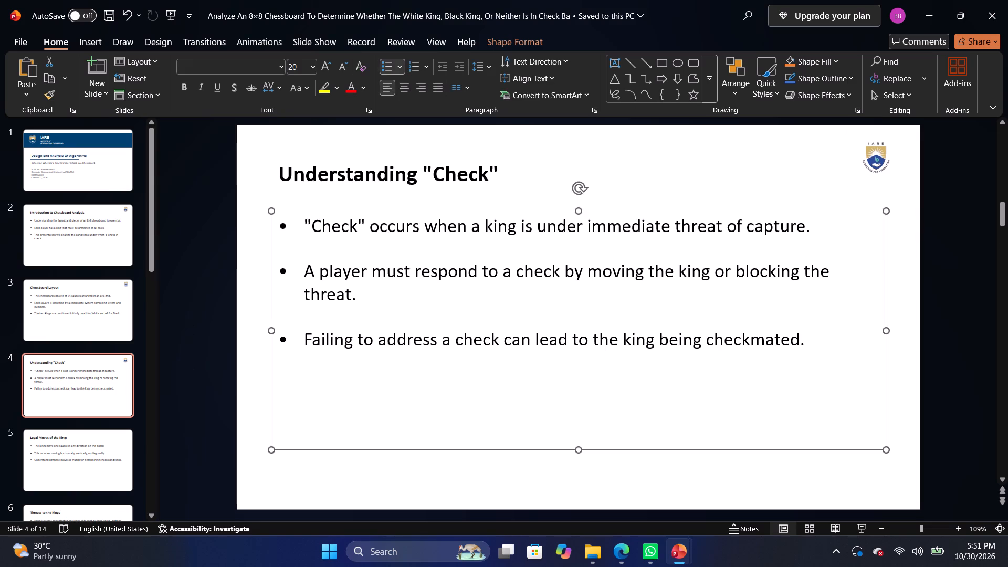
{"action": "key", "text": "Down"}
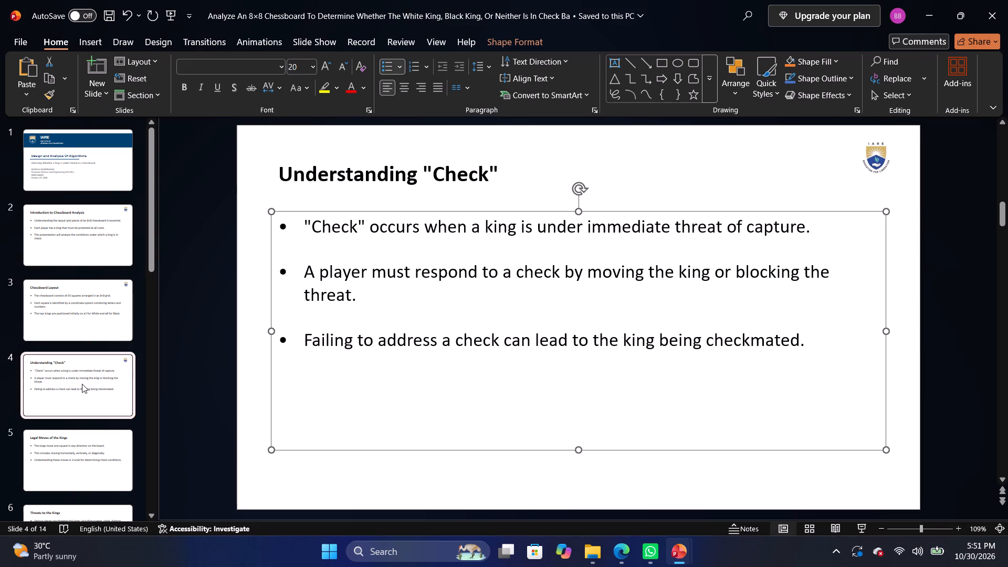
Paste the IARE logo onto slide 5, "Legal Moves of the Kings", and position it in the slide's upper-right corner.
{"action": "left_click", "coordinate": [82, 384]}
{"action": "left_click", "coordinate": [69, 452]}
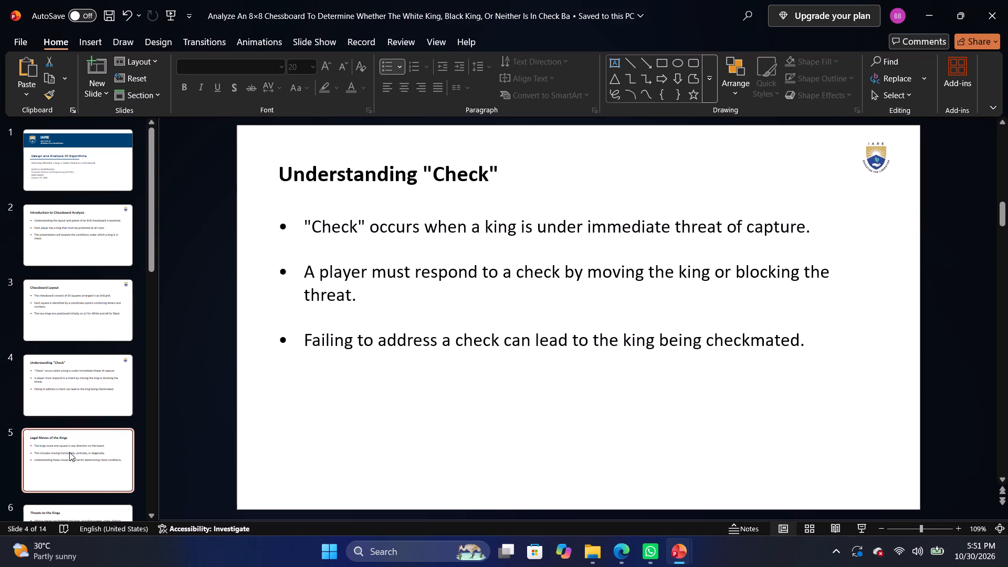
{"action": "key", "text": "ctrl+v"}
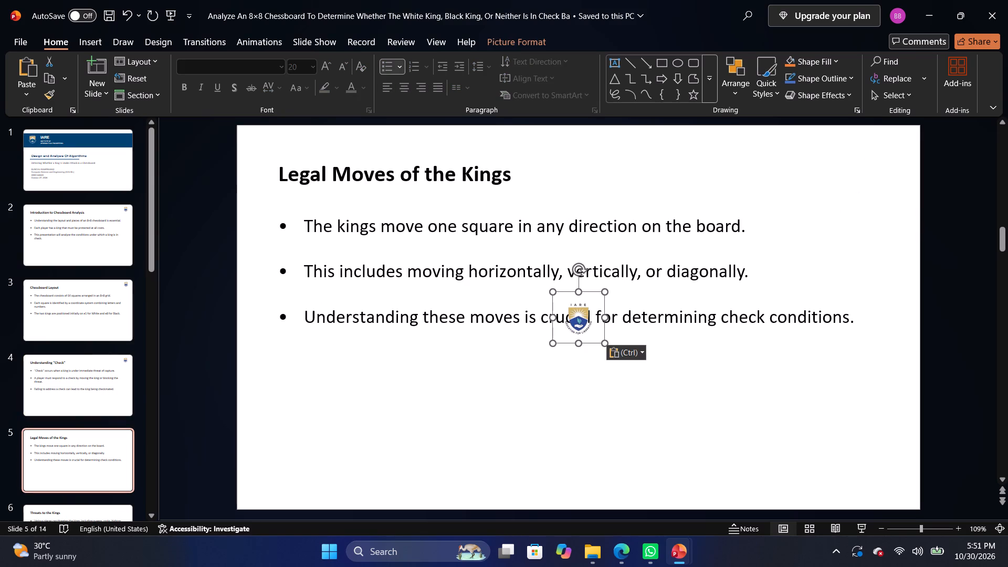
{"action": "left_click_drag", "start_coordinate": [575, 317], "coordinate": [856, 154]}
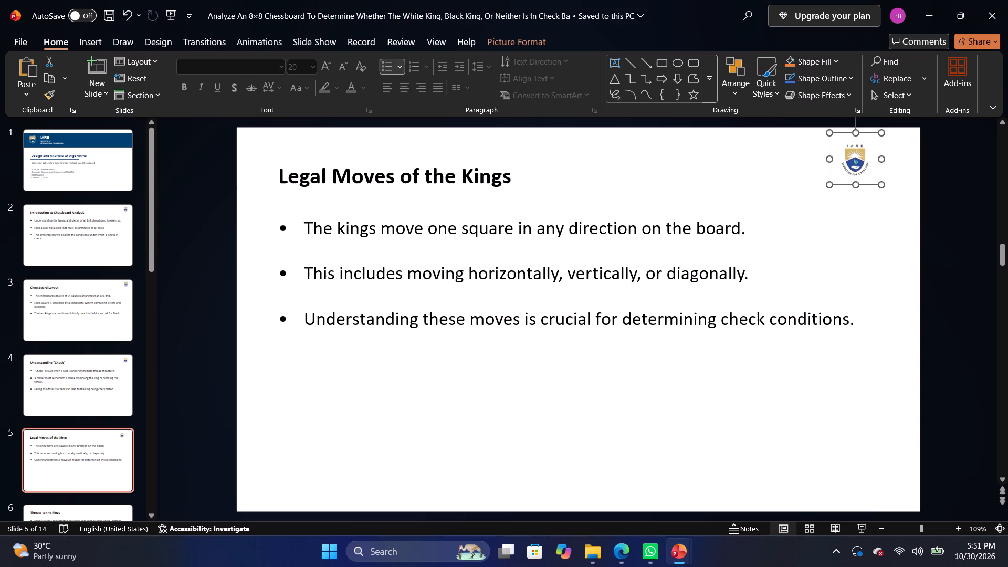
{"action": "left_click_drag", "start_coordinate": [857, 156], "coordinate": [877, 152]}
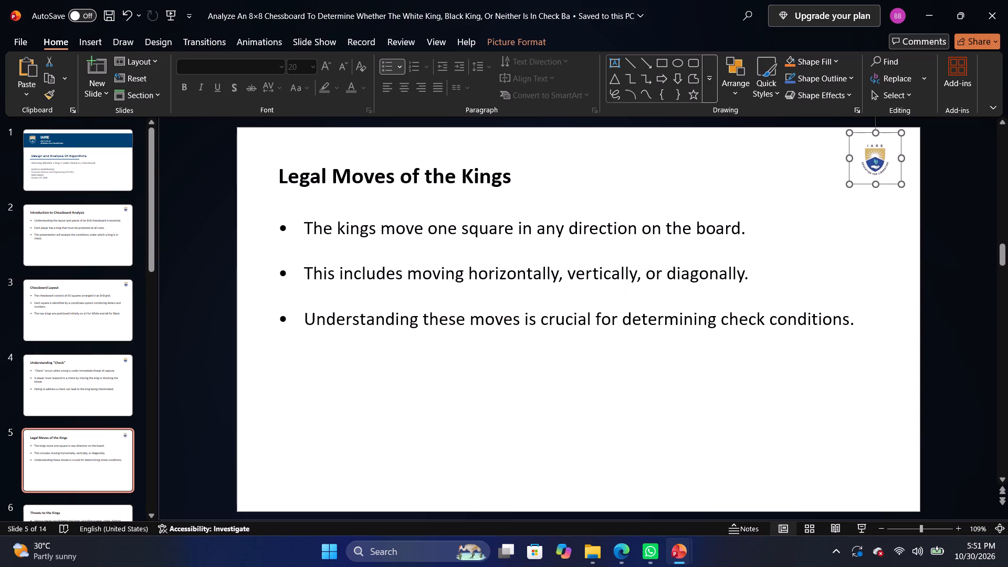
{"action": "left_click", "coordinate": [786, 149]}
{"action": "left_click", "coordinate": [768, 444]}
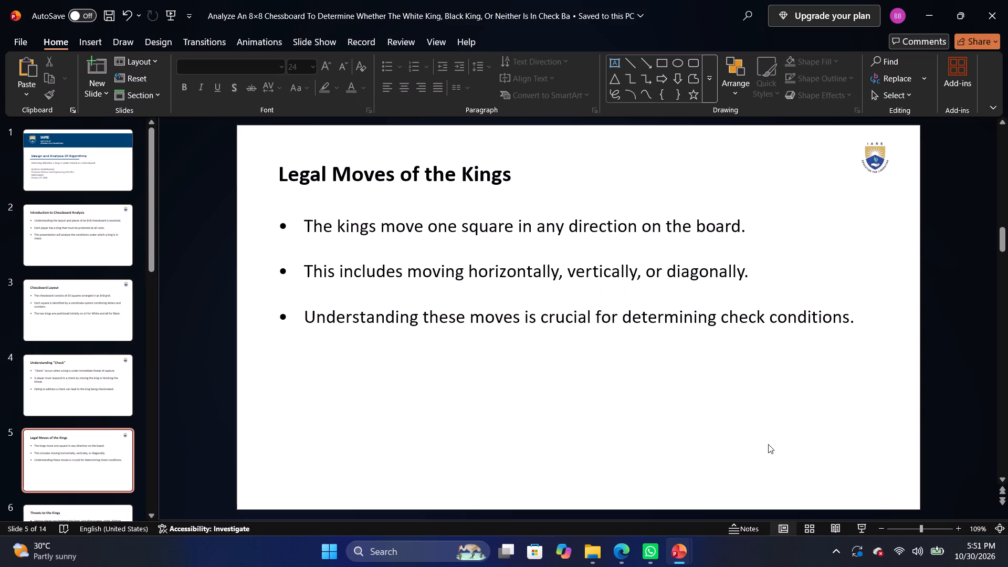
Paste the IARE logo onto slide 6, "Threats to the Kings", and position it in the slide's upper-right corner.
{"action": "key", "text": "Down"}
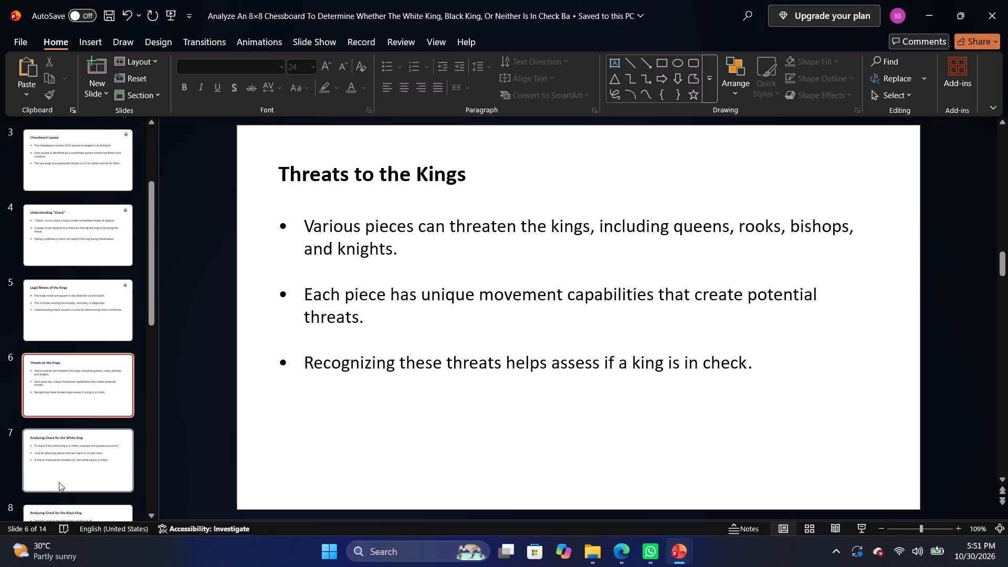
{"action": "key", "text": "ctrl+v"}
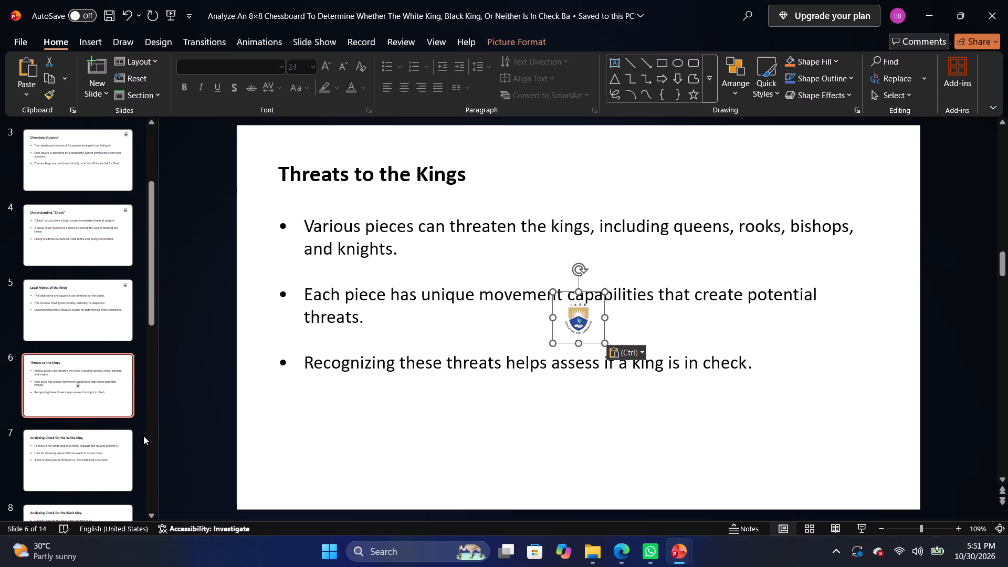
{"action": "key", "text": "Down"}
{"action": "key", "text": "ctrl+v"}
{"action": "key", "text": "Down"}
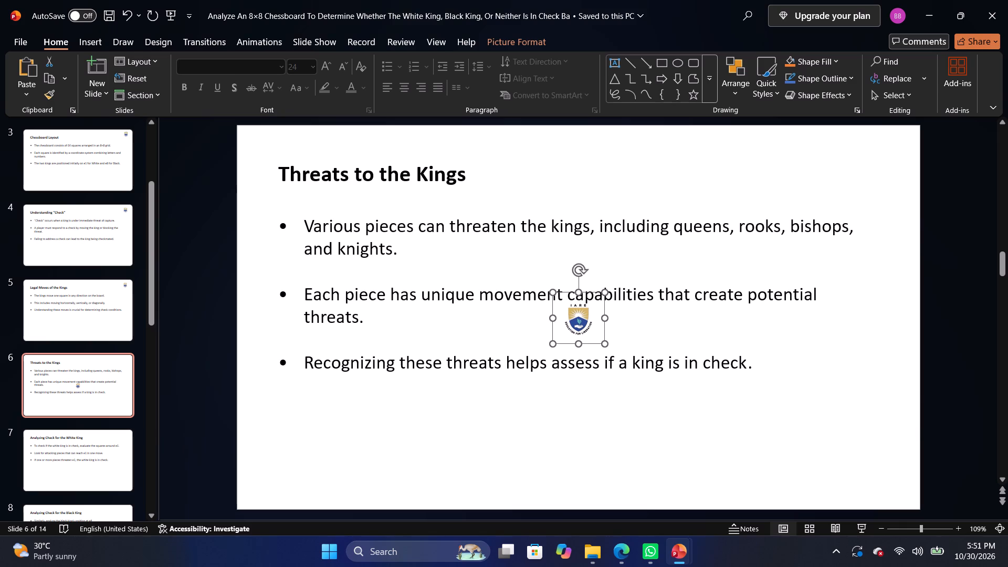
{"action": "left_click_drag", "start_coordinate": [576, 331], "coordinate": [803, 200]}
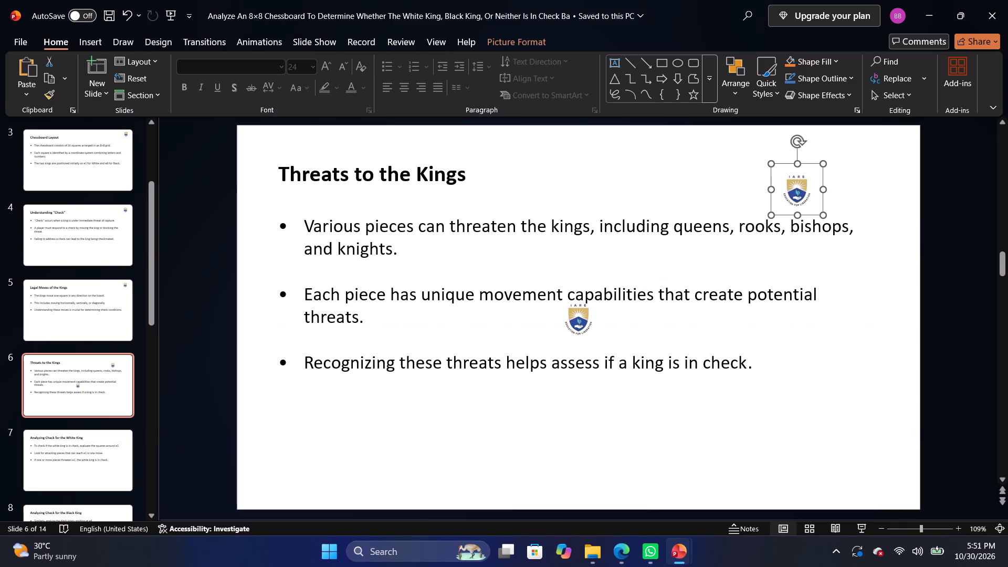
{"action": "left_click_drag", "start_coordinate": [806, 183], "coordinate": [862, 154]}
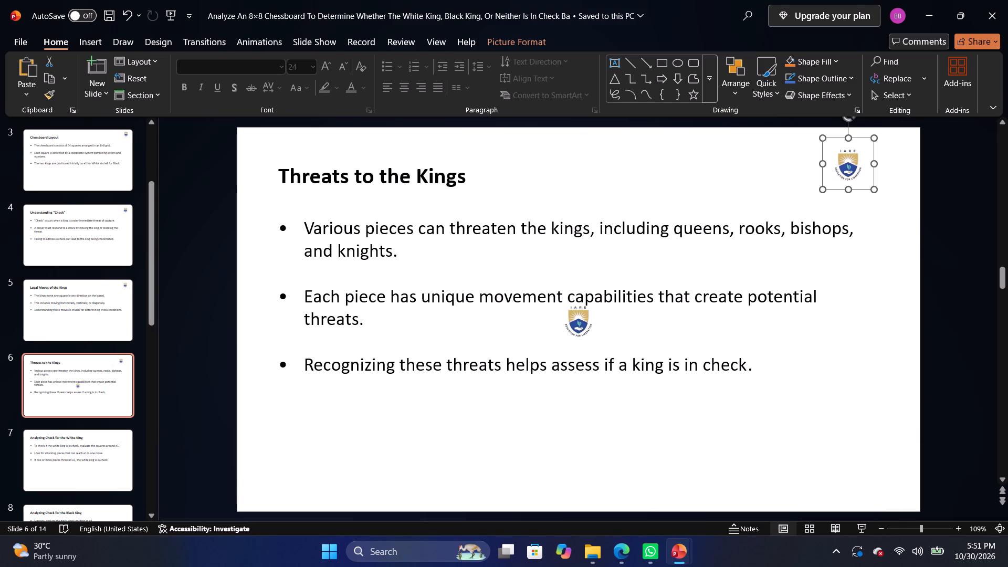
{"action": "left_click_drag", "start_coordinate": [848, 159], "coordinate": [866, 153]}
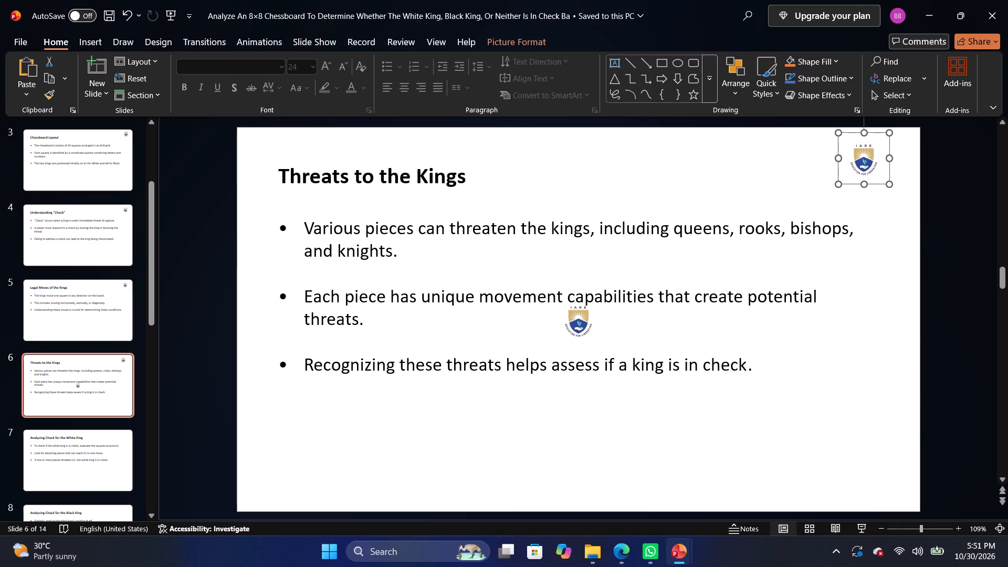
{"action": "left_click", "coordinate": [859, 160]}
Cut the duplicate IARE logo overlapping the bullet text in the middle of slide 6.
{"action": "left_click", "coordinate": [575, 333]}
{"action": "left_click", "coordinate": [580, 316]}
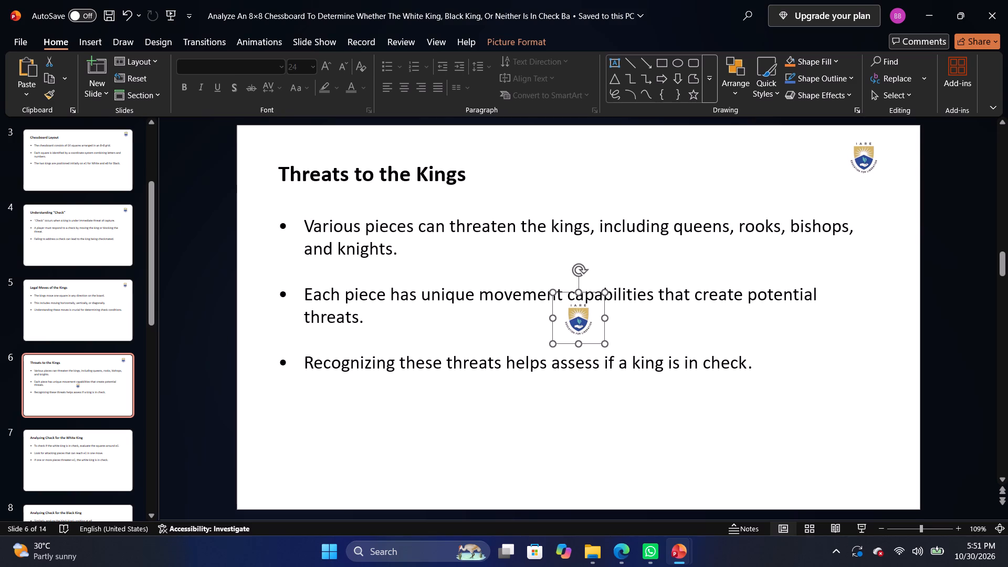
{"action": "left_click_drag", "start_coordinate": [580, 316], "coordinate": [575, 331]}
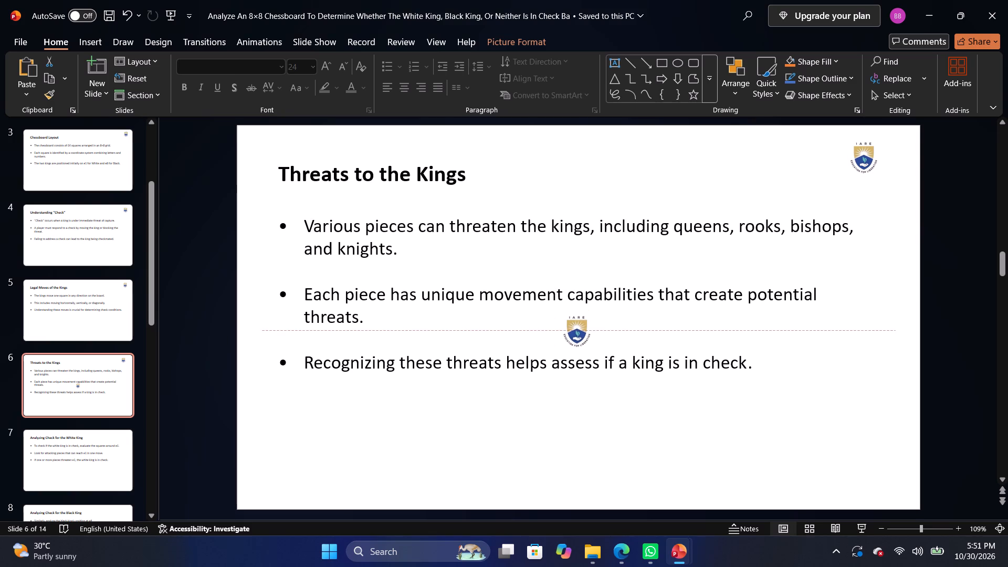
{"action": "left_click_drag", "start_coordinate": [575, 331], "coordinate": [579, 331]}
{"action": "left_click", "coordinate": [579, 331]}
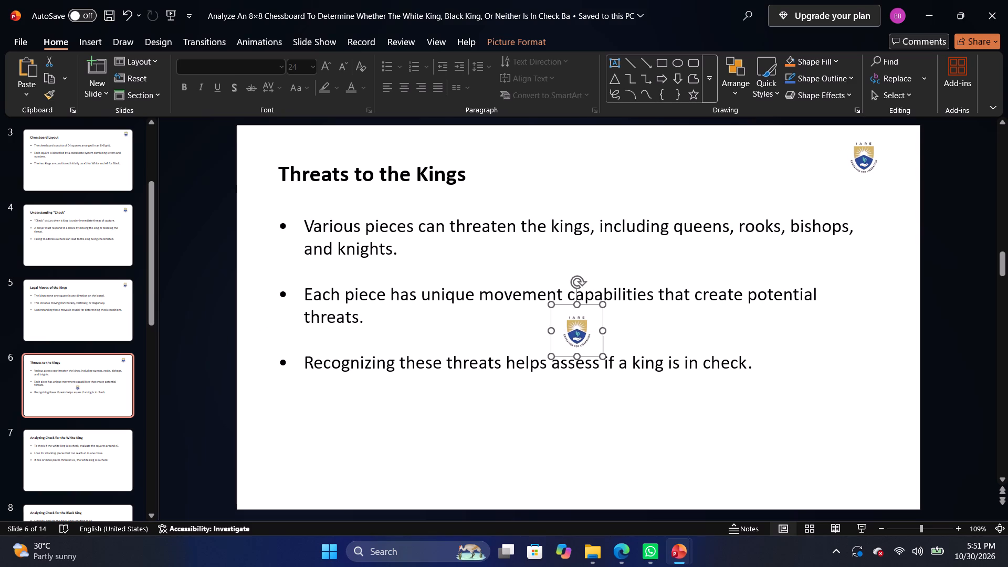
{"action": "double_click", "coordinate": [590, 338]}
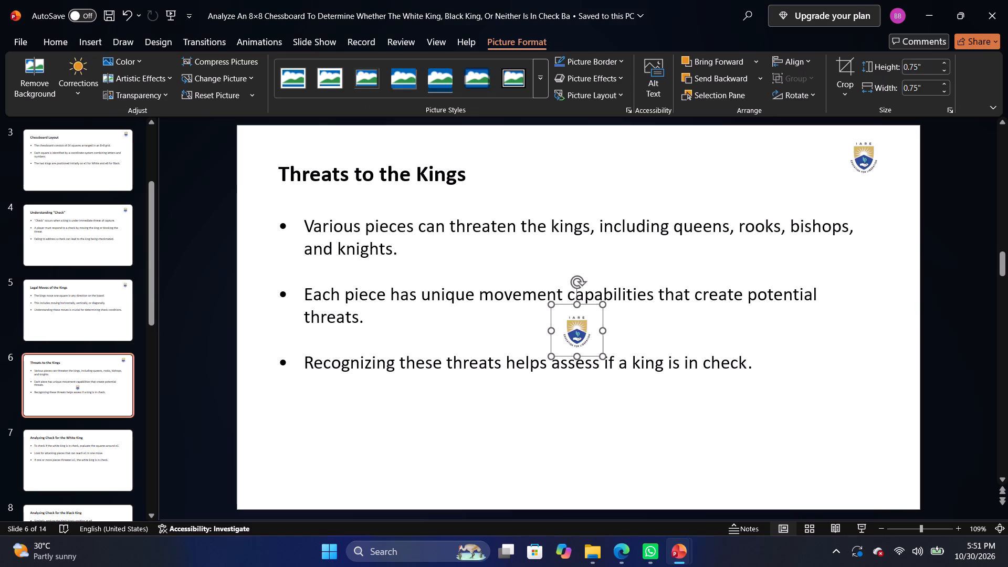
{"action": "left_click", "coordinate": [577, 333]}
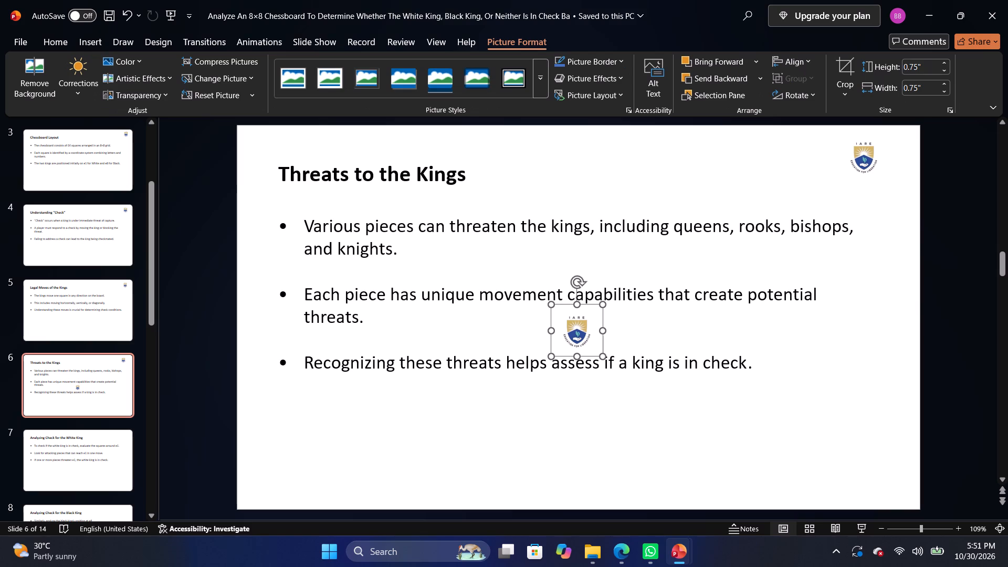
{"action": "right_click", "coordinate": [575, 333]}
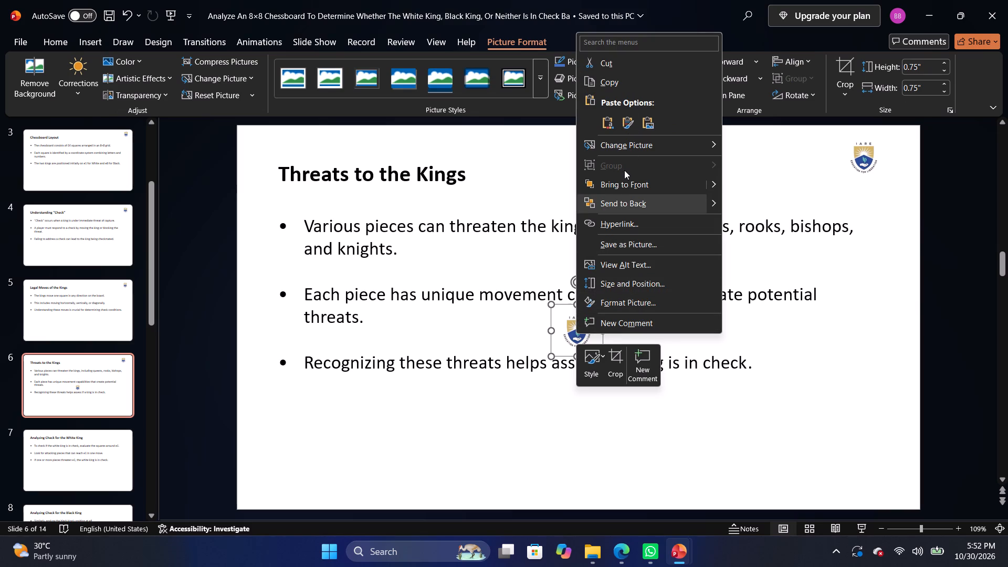
{"action": "left_click", "coordinate": [602, 59]}
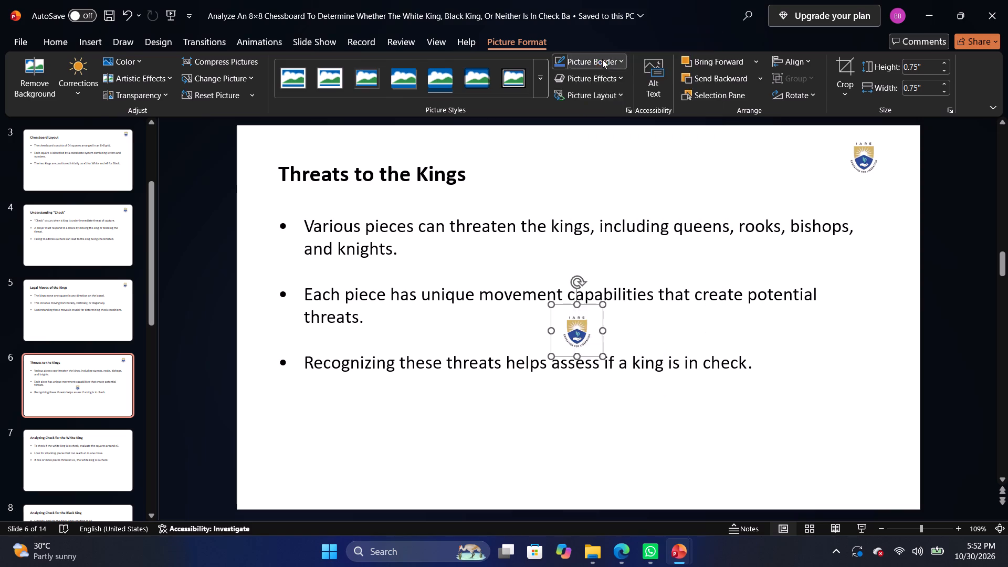
Paste the IARE logo onto slide 7, "Analyzing Check for the White King", and position it in the slide's upper-right corner.
{"action": "left_click", "coordinate": [82, 458]}
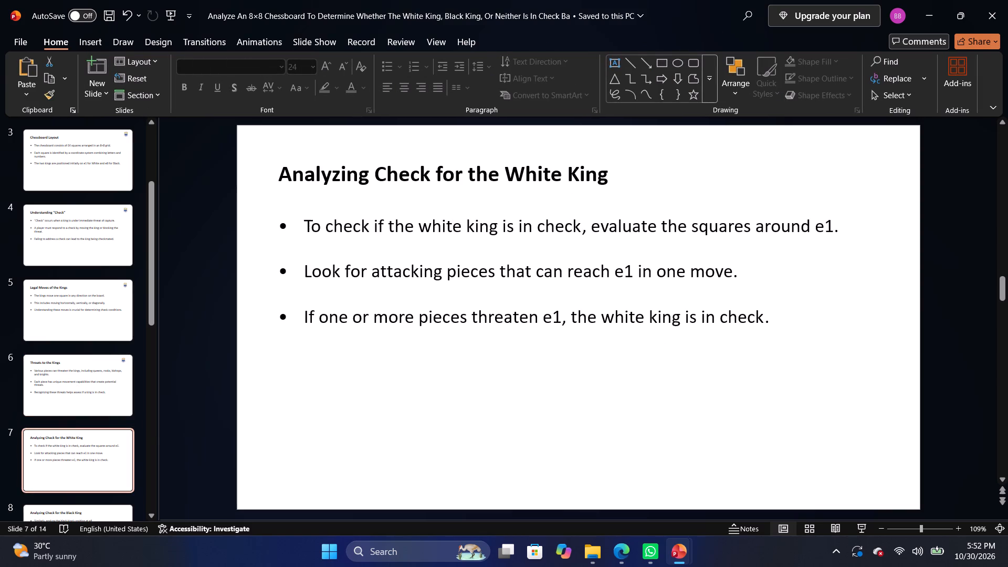
{"action": "left_click", "coordinate": [527, 313]}
{"action": "key", "text": "ctrl+v"}
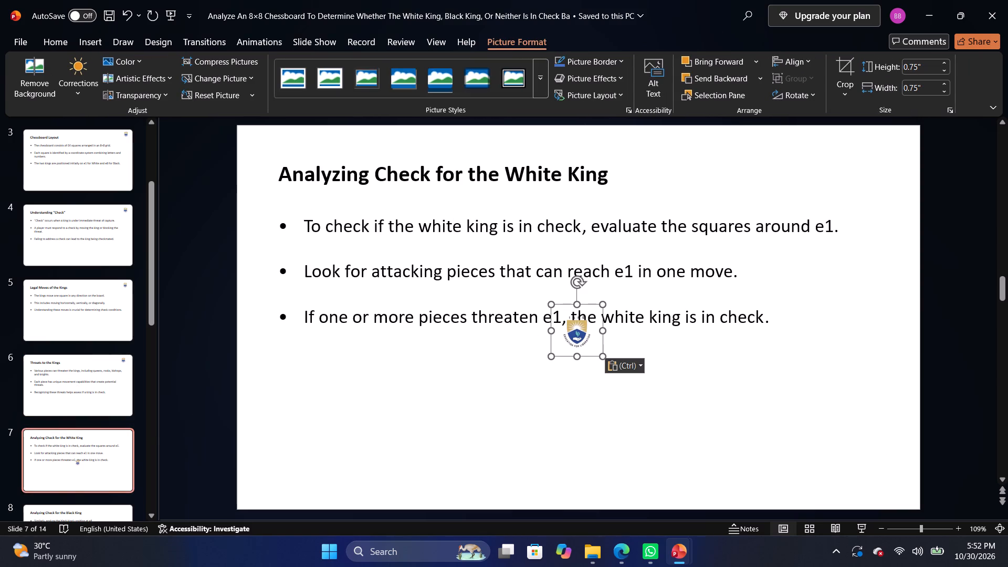
{"action": "left_click_drag", "start_coordinate": [576, 331], "coordinate": [823, 175]}
{"action": "left_click_drag", "start_coordinate": [823, 175], "coordinate": [826, 174]}
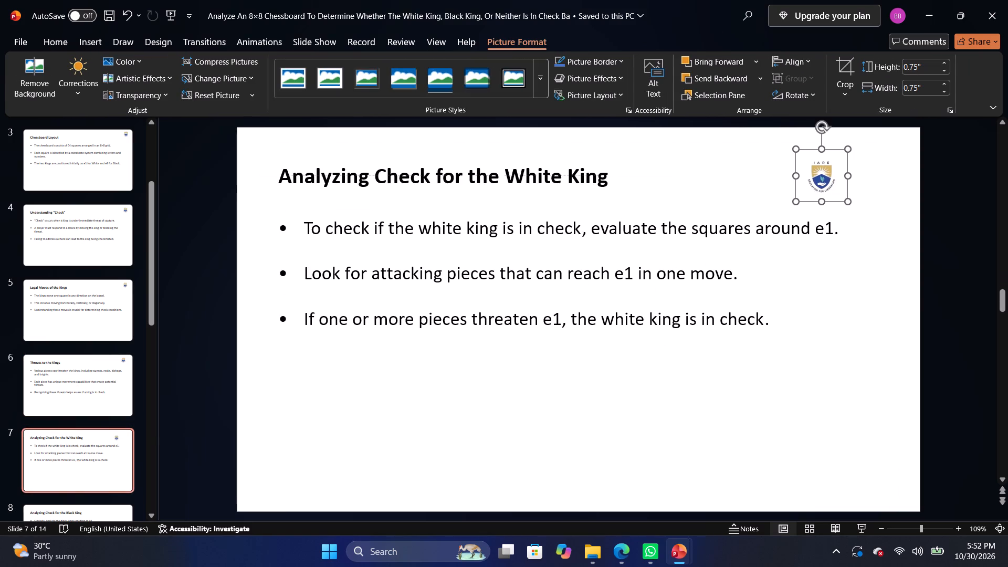
{"action": "left_click_drag", "start_coordinate": [826, 174], "coordinate": [889, 150]}
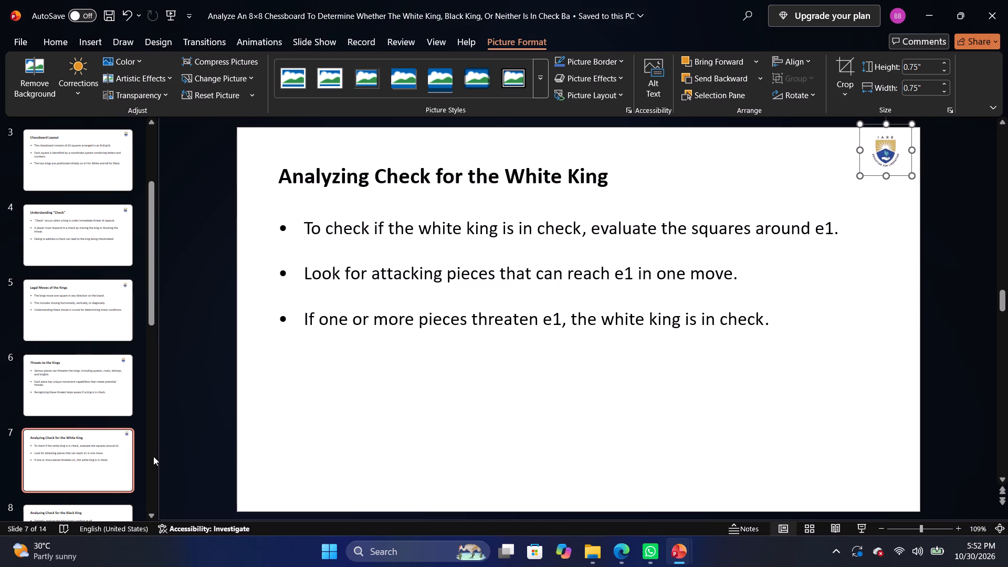
Paste the IARE logo onto slide 8, "Analyzing Check for the Black King", and position it in the slide's upper-right corner.
{"action": "left_click", "coordinate": [102, 507]}
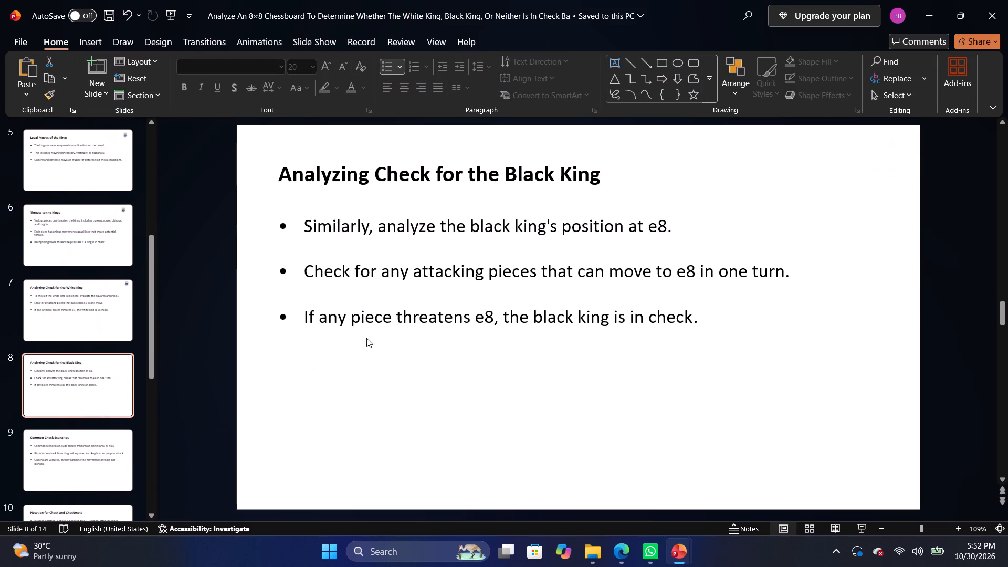
{"action": "left_click", "coordinate": [379, 332]}
{"action": "key", "text": "ctrl+v"}
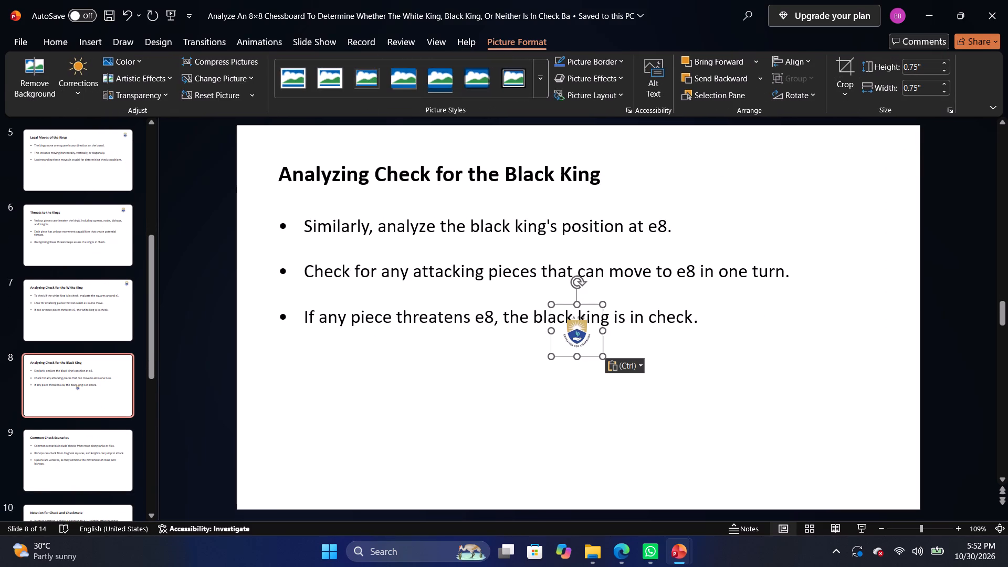
{"action": "left_click_drag", "start_coordinate": [583, 329], "coordinate": [698, 247]}
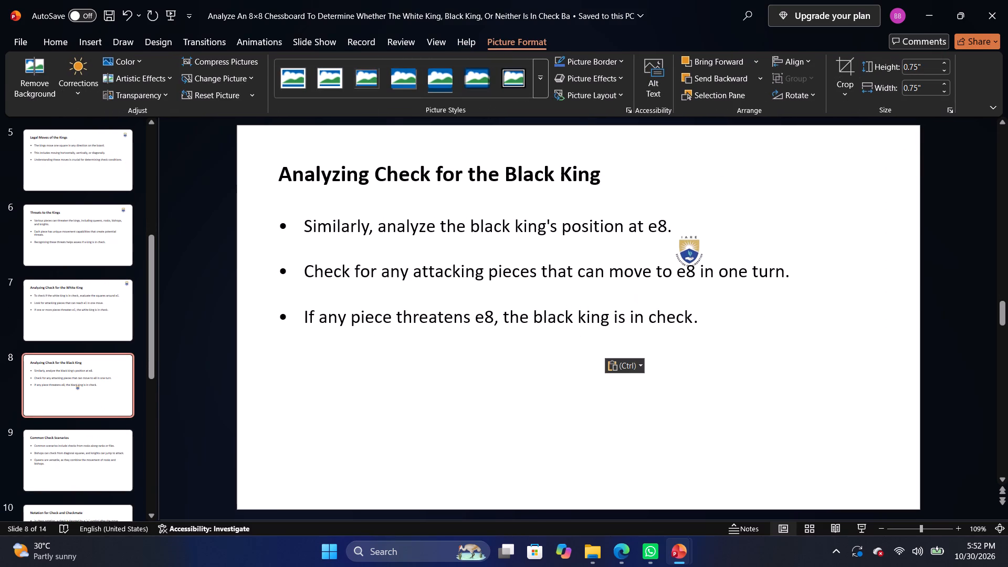
{"action": "left_click_drag", "start_coordinate": [698, 247], "coordinate": [704, 243]}
{"action": "left_click_drag", "start_coordinate": [698, 239], "coordinate": [779, 188]}
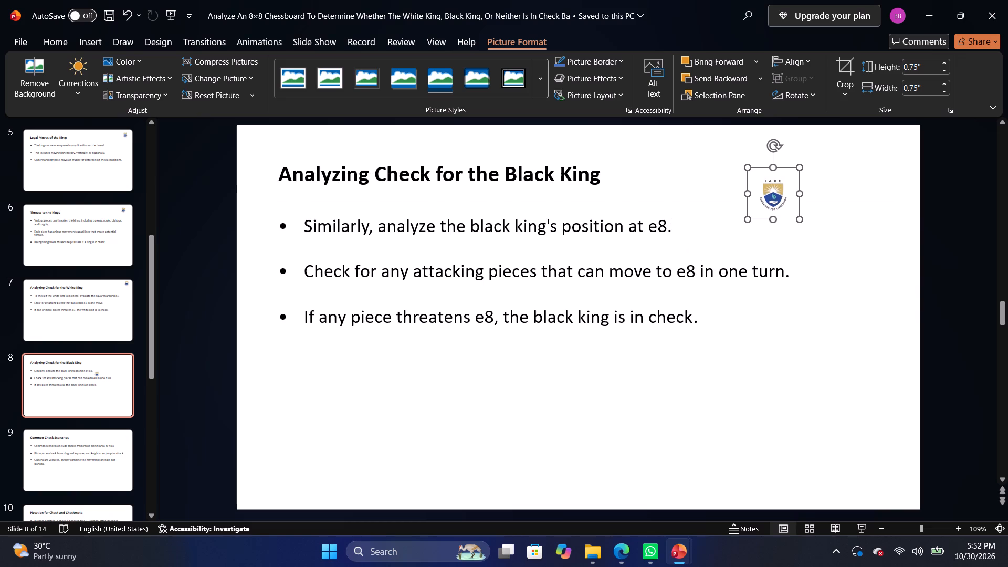
{"action": "left_click_drag", "start_coordinate": [772, 186], "coordinate": [846, 159]}
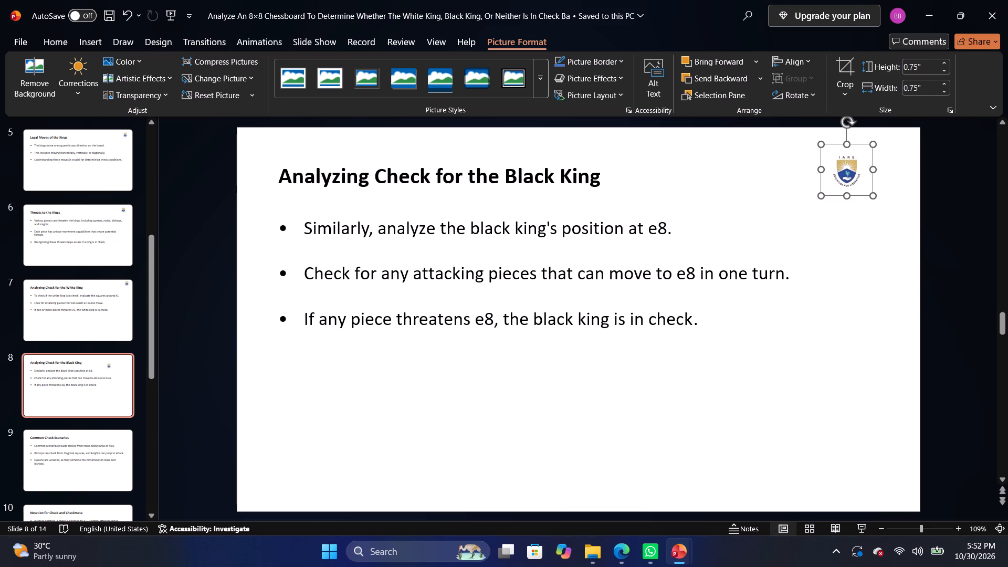
{"action": "left_click", "coordinate": [844, 165]}
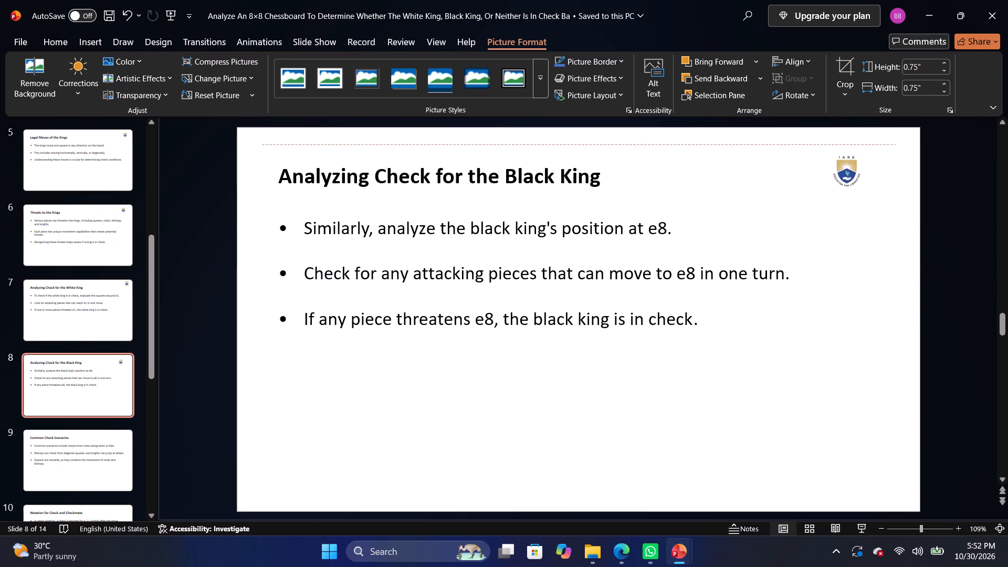
{"action": "left_click_drag", "start_coordinate": [849, 174], "coordinate": [883, 154]}
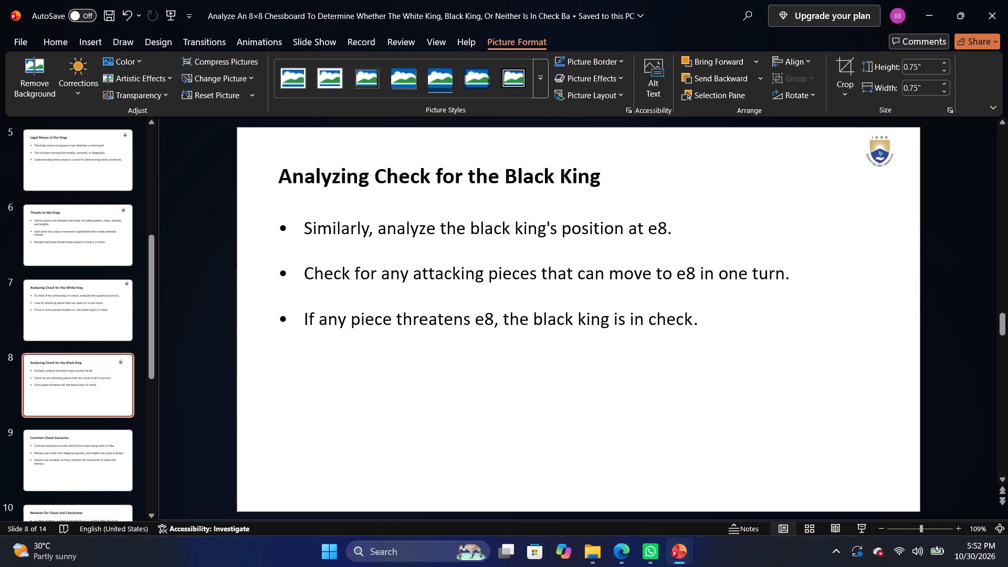
{"action": "left_click_drag", "start_coordinate": [883, 154], "coordinate": [885, 153]}
{"action": "left_click", "coordinate": [876, 156]}
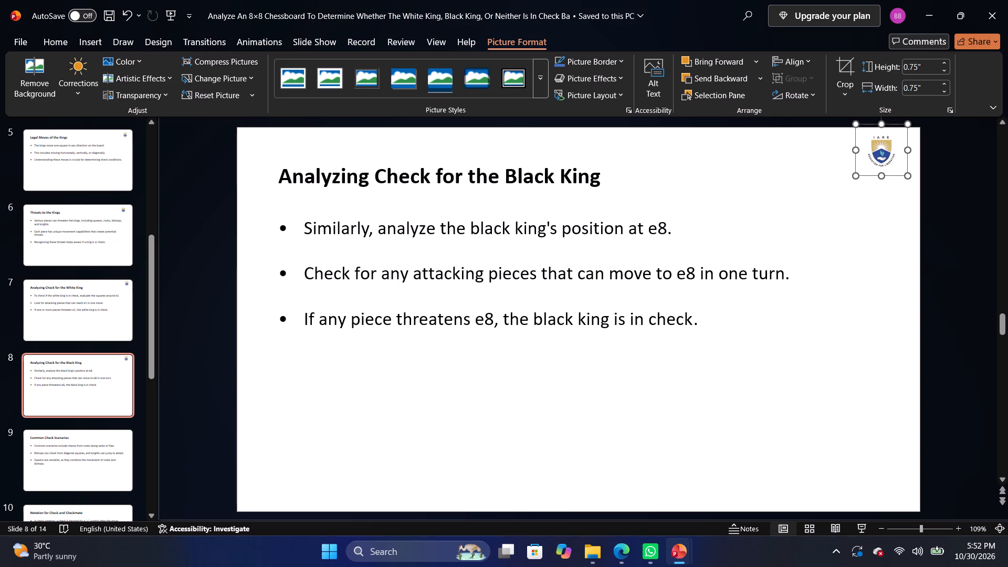
{"action": "left_click_drag", "start_coordinate": [878, 161], "coordinate": [878, 162]}
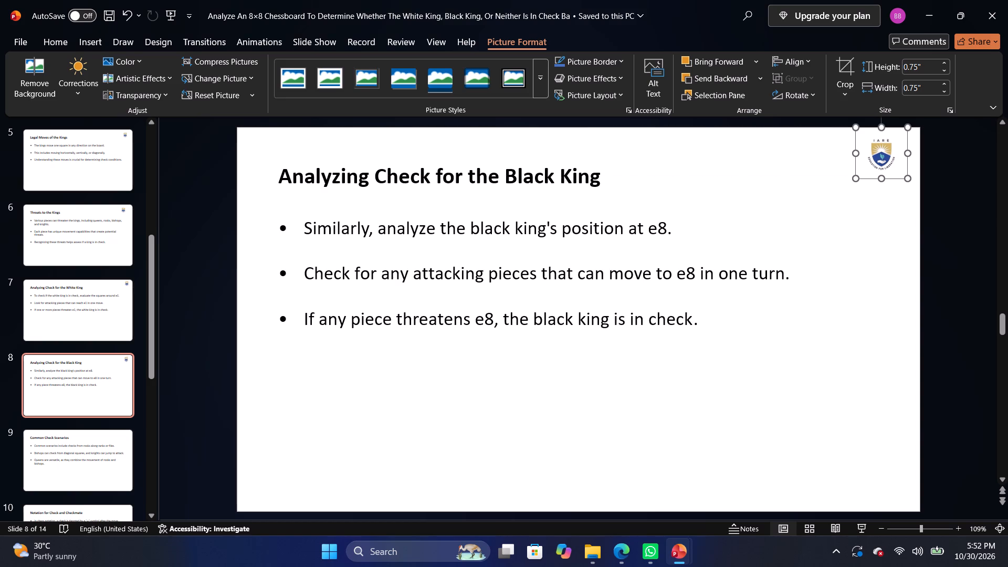
{"action": "left_click_drag", "start_coordinate": [878, 162], "coordinate": [878, 166]}
{"action": "left_click", "coordinate": [858, 255]}
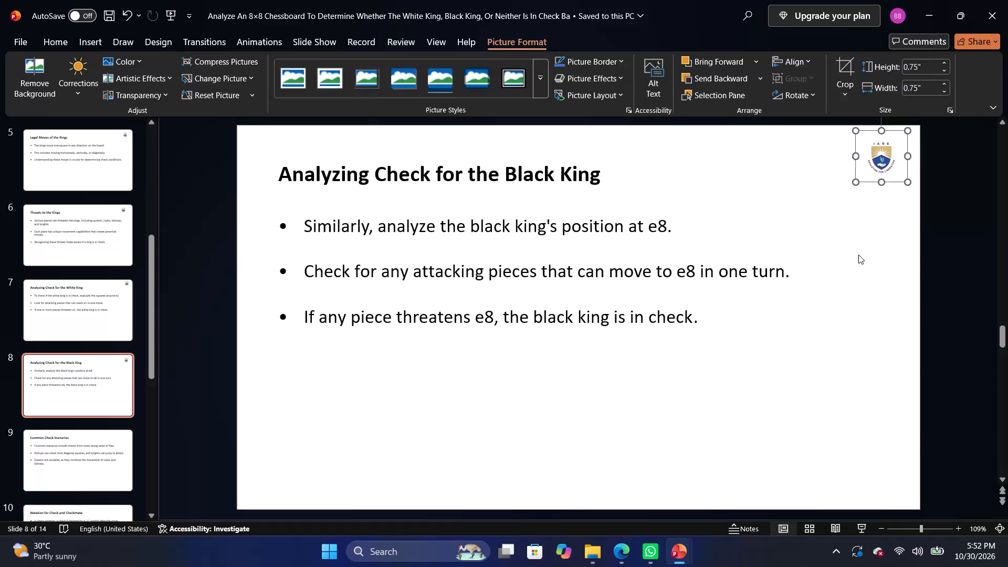
Paste the IARE logo onto slide 9, "Common Check Scenarios", and position it in the slide's upper-right corner.
{"action": "key", "text": "Down"}
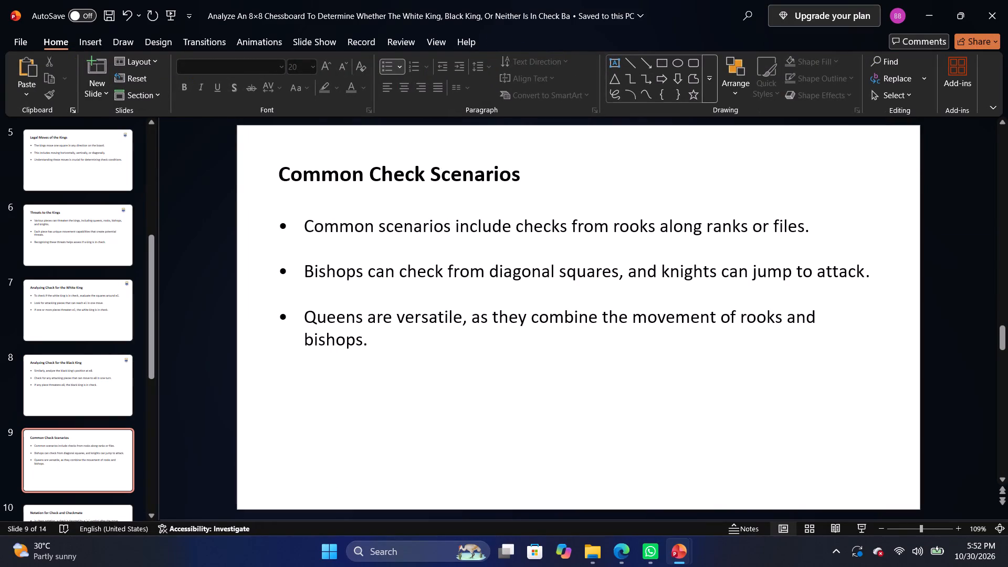
{"action": "left_click", "coordinate": [280, 446]}
{"action": "key", "text": "ctrl+v"}
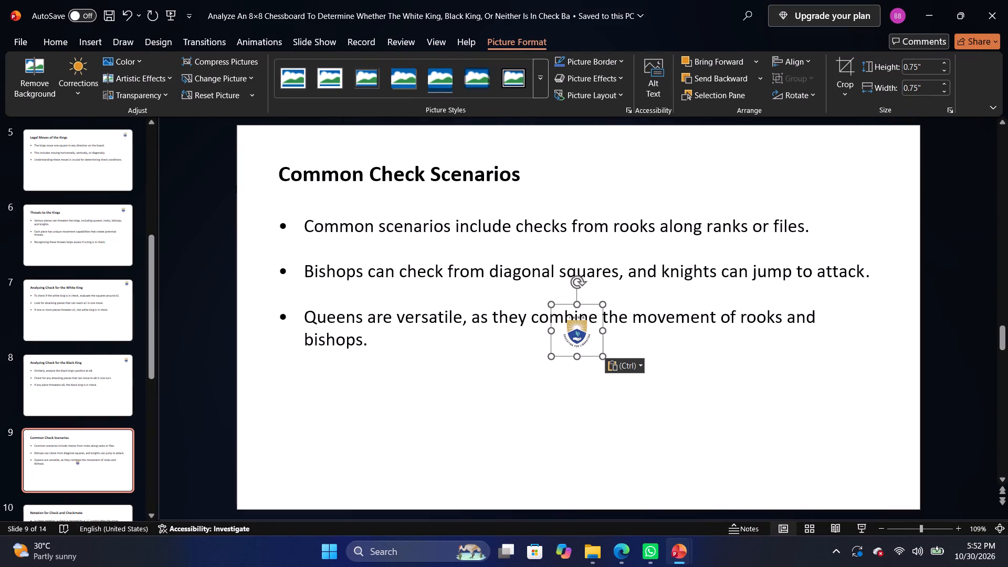
{"action": "left_click_drag", "start_coordinate": [582, 339], "coordinate": [664, 291]}
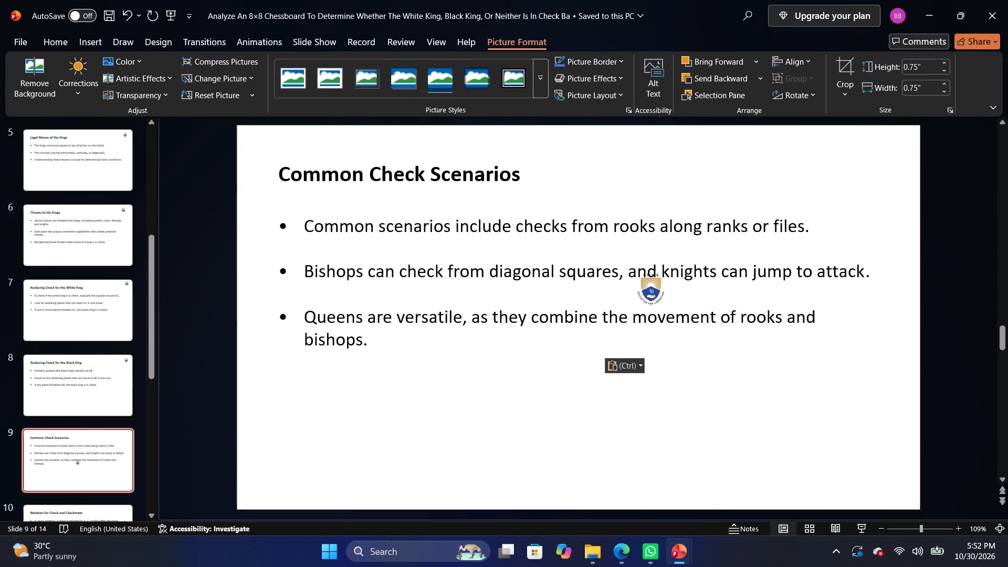
{"action": "left_click_drag", "start_coordinate": [664, 291], "coordinate": [773, 235]}
{"action": "left_click_drag", "start_coordinate": [764, 234], "coordinate": [827, 185]}
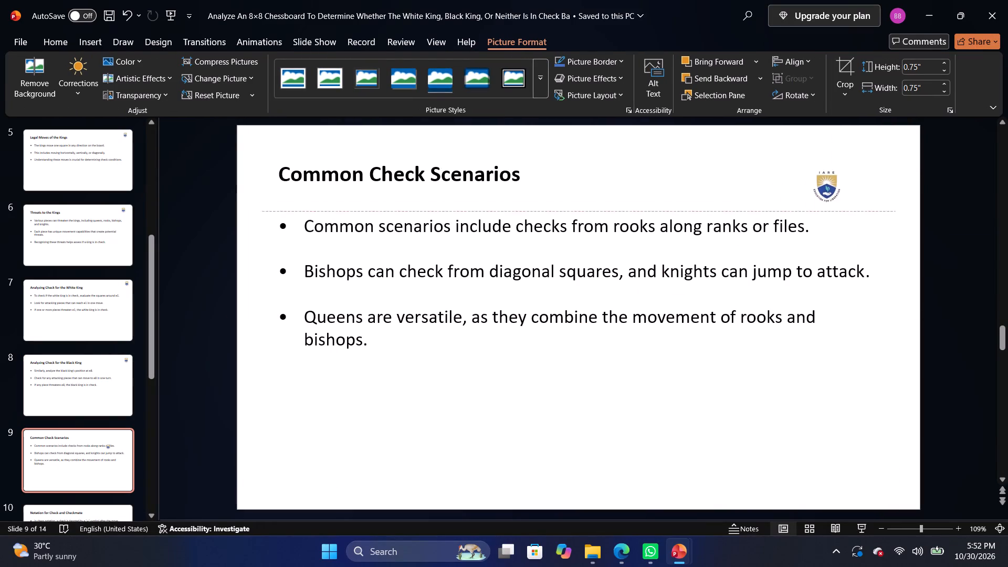
{"action": "left_click_drag", "start_coordinate": [827, 185], "coordinate": [881, 155]}
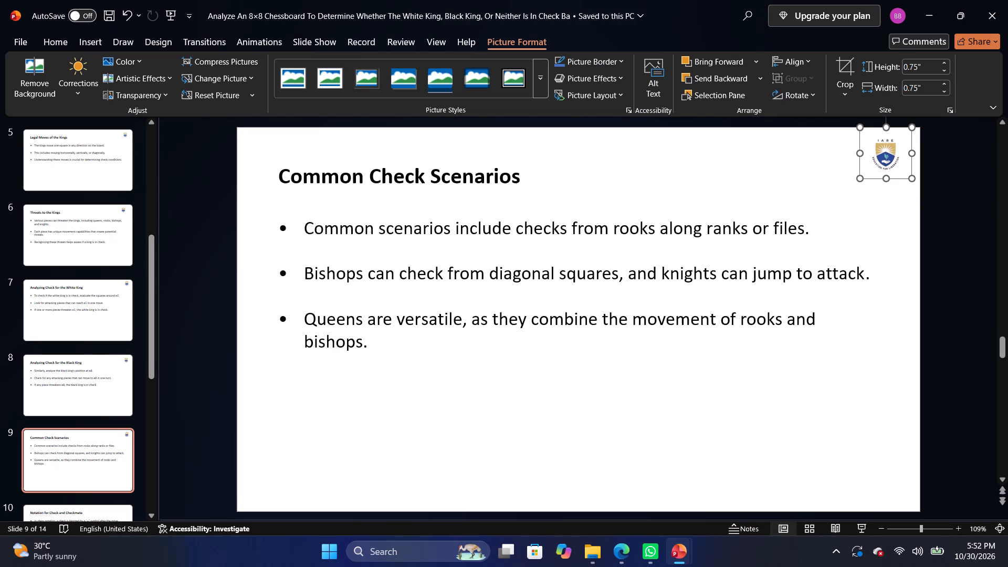
{"action": "left_click", "coordinate": [864, 228]}
{"action": "left_click", "coordinate": [776, 474]}
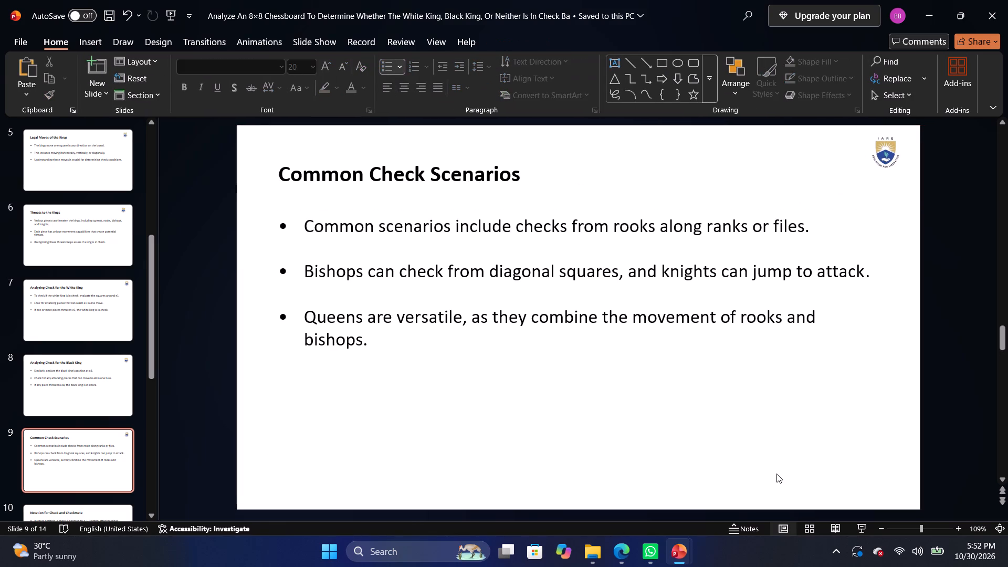
Paste the IARE logo onto slide 10, "Notation for Check and Checkmate", and position it in the slide's upper-right corner.
{"action": "key", "text": "Down"}
{"action": "key", "text": "ctrl+v"}
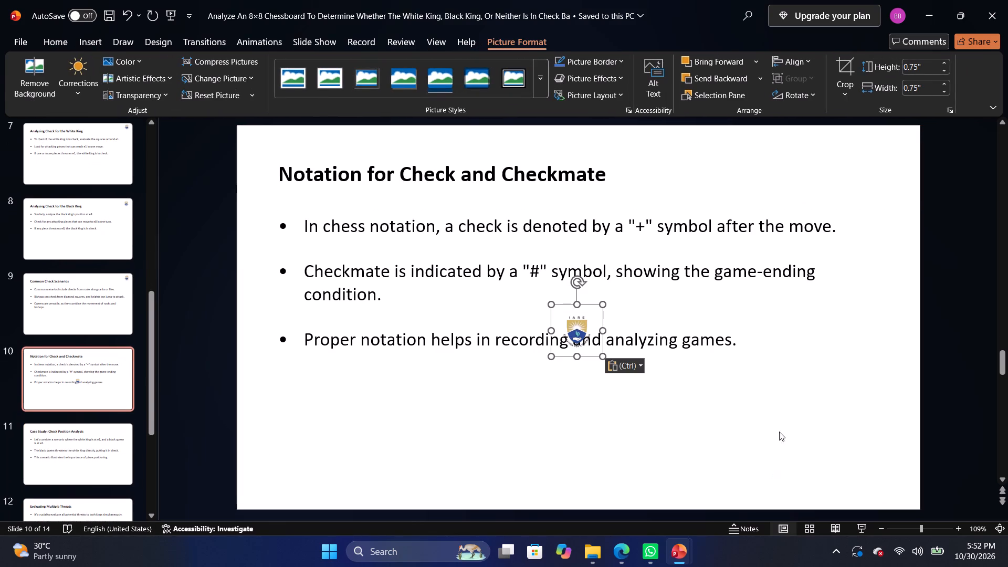
{"action": "left_click_drag", "start_coordinate": [581, 332], "coordinate": [884, 161]}
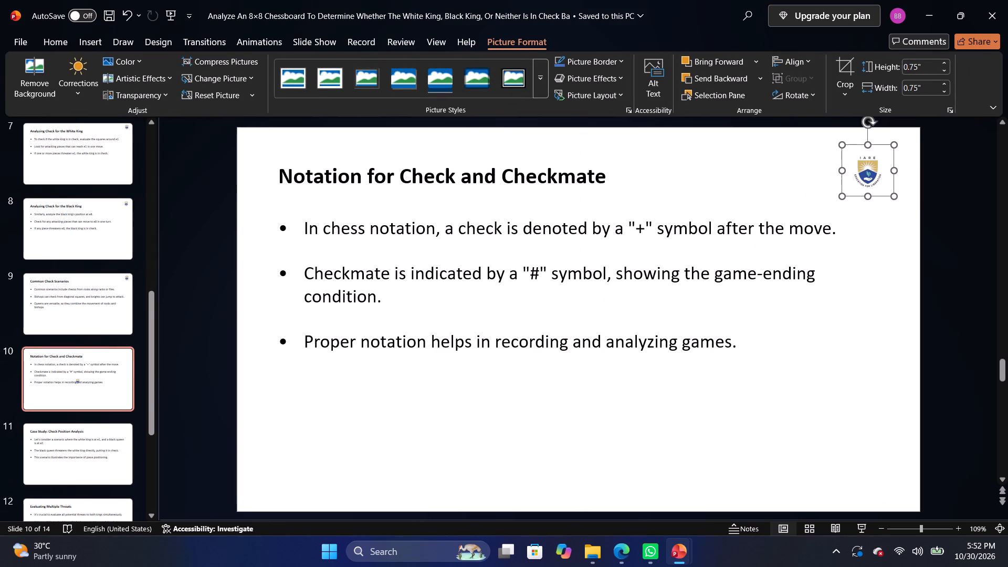
{"action": "left_click_drag", "start_coordinate": [864, 173], "coordinate": [869, 167]}
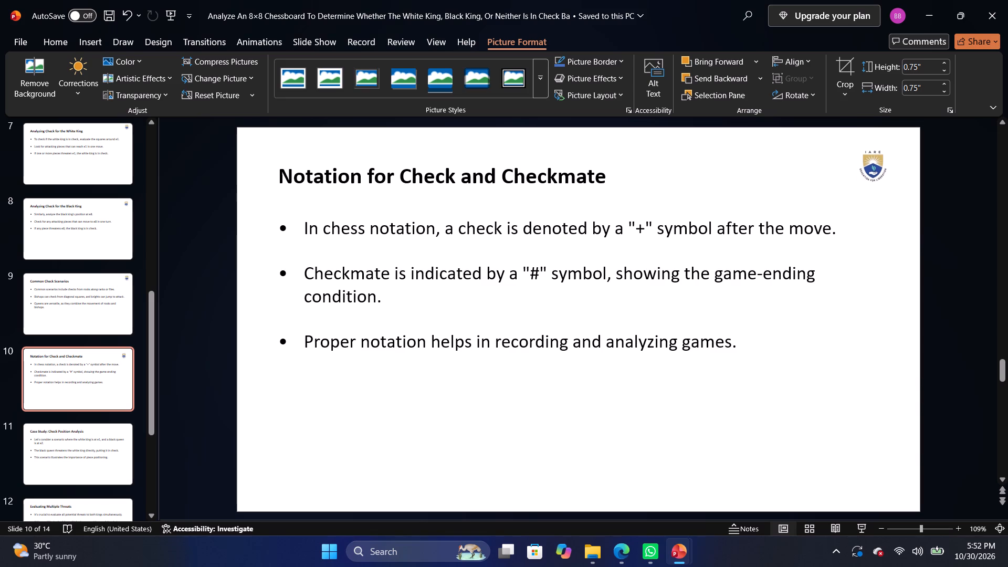
{"action": "left_click_drag", "start_coordinate": [869, 167], "coordinate": [871, 166]}
{"action": "left_click", "coordinate": [816, 437]}
Paste the IARE logo onto slide 11, "Case Study: Check Position Analysis", and position it in the slide's upper-right corner.
{"action": "key", "text": "Down"}
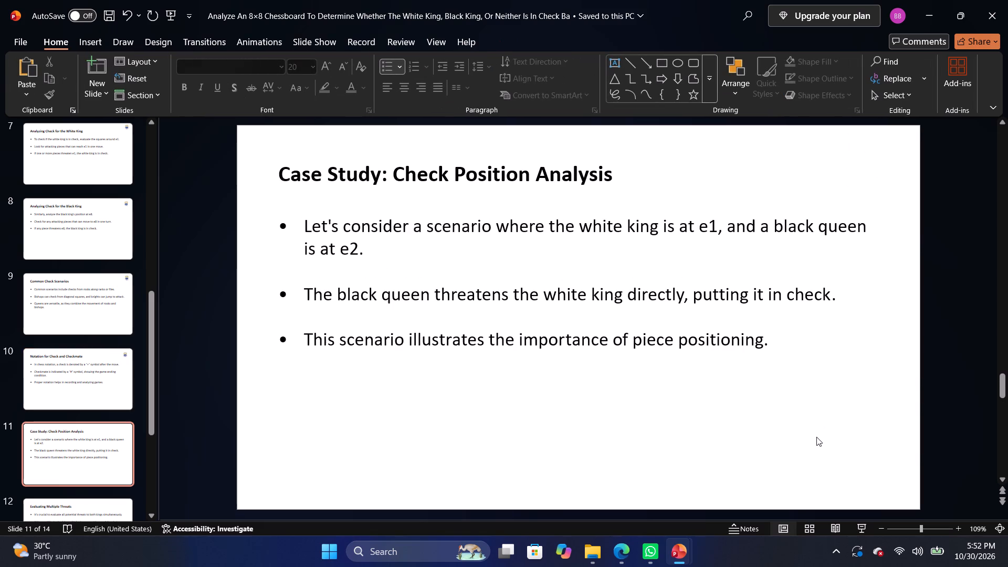
{"action": "key", "text": "ctrl+v"}
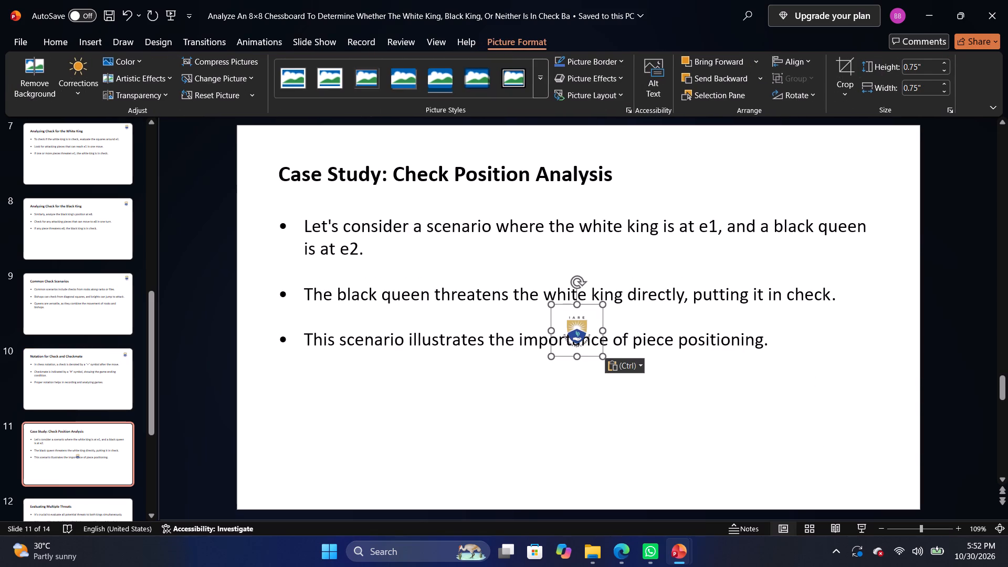
{"action": "left_click_drag", "start_coordinate": [582, 343], "coordinate": [780, 206]}
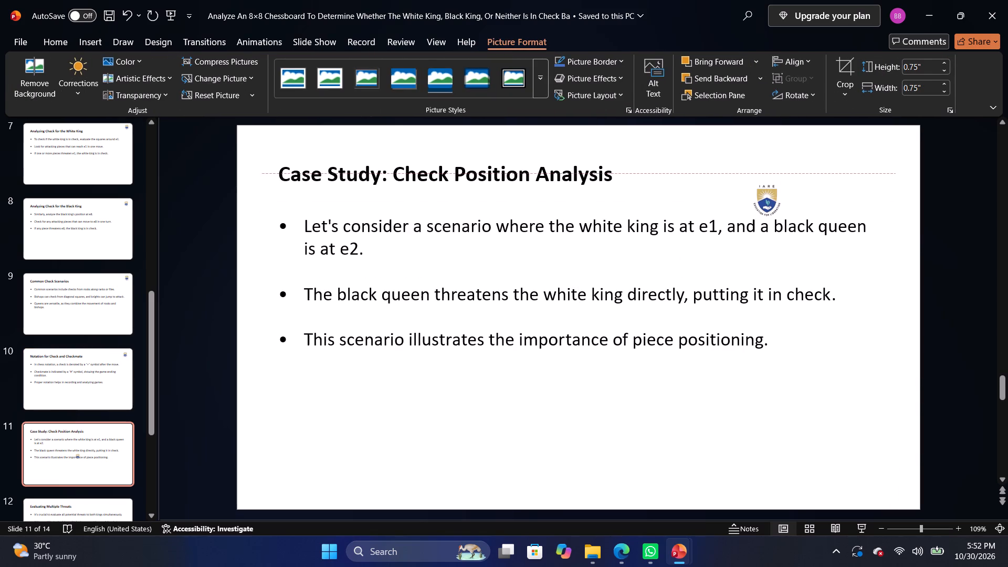
{"action": "left_click_drag", "start_coordinate": [761, 197], "coordinate": [794, 178]}
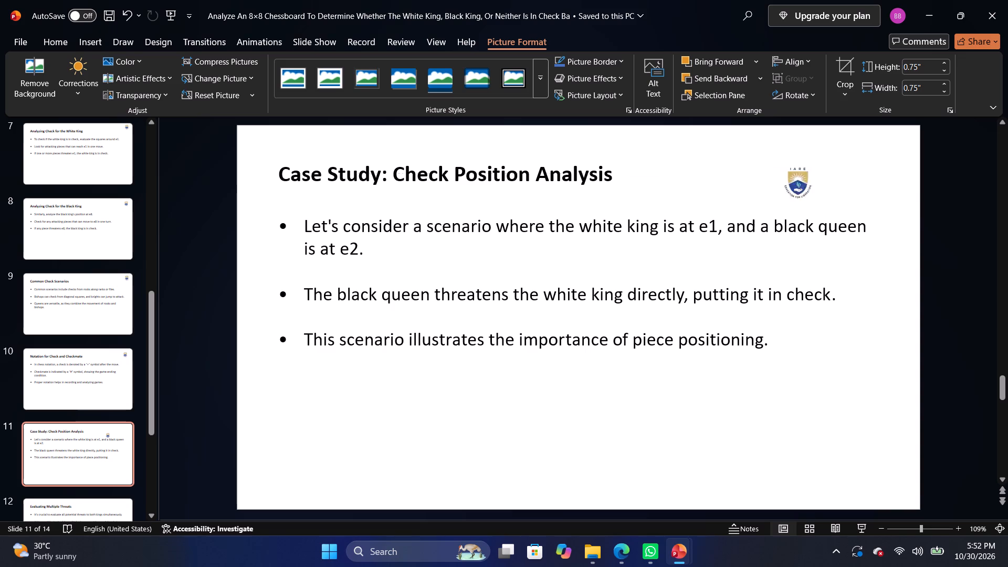
{"action": "left_click_drag", "start_coordinate": [794, 178], "coordinate": [881, 153]}
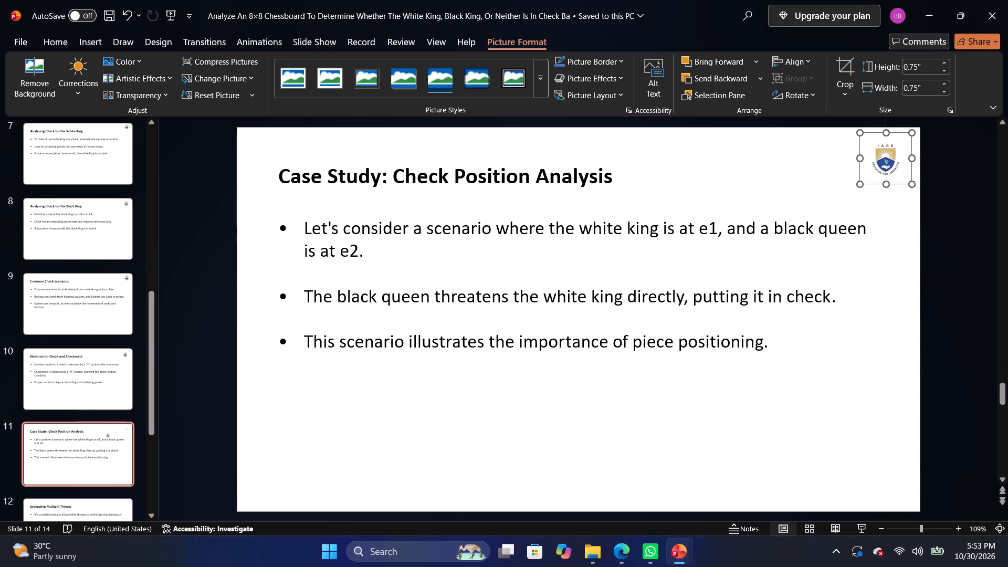
{"action": "left_click", "coordinate": [741, 428]}
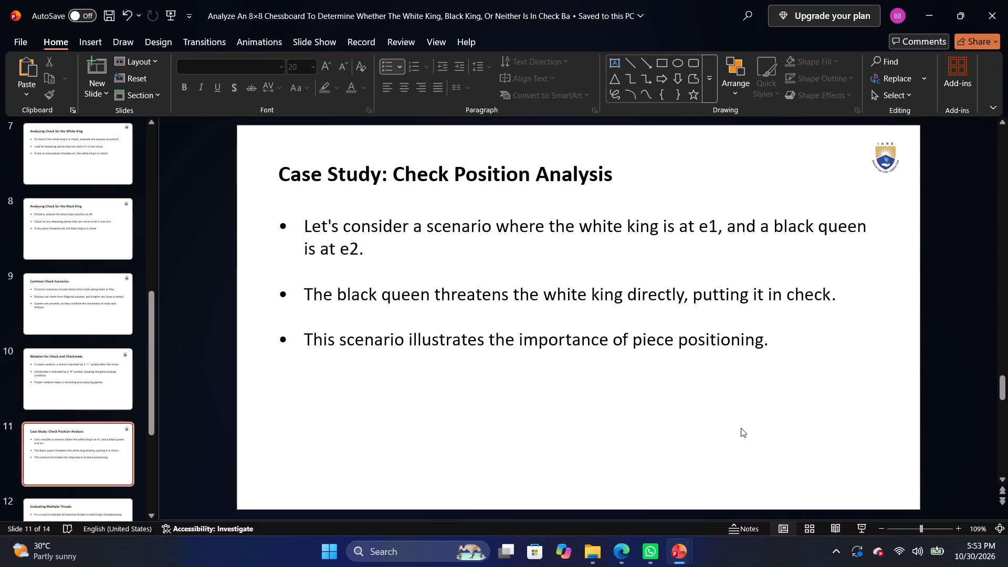
Paste the IARE logo onto slide 12, "Evaluating Multiple Threats", and position it in the slide's upper-right corner.
{"action": "key", "text": "Down"}
{"action": "key", "text": "ctrl+v"}
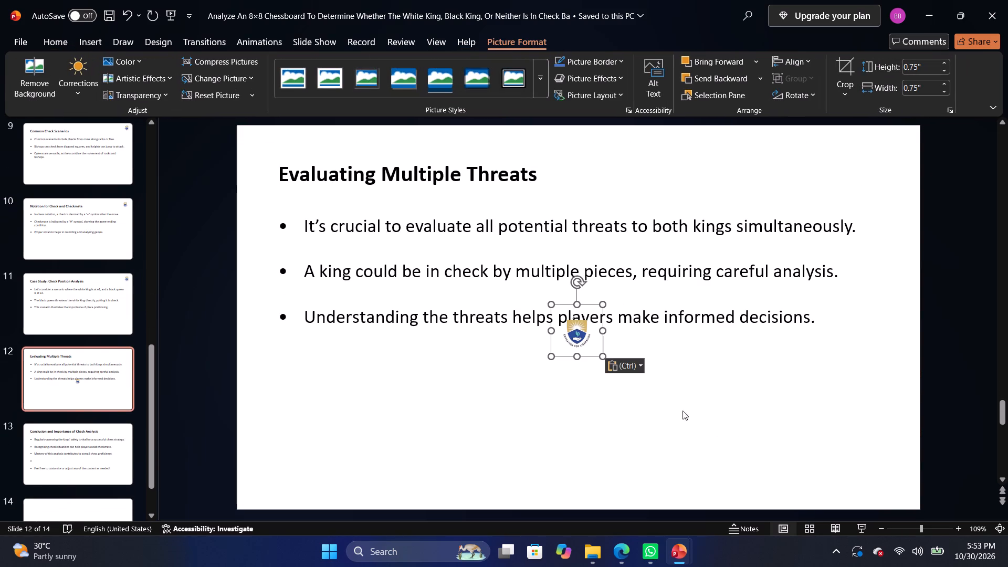
{"action": "left_click_drag", "start_coordinate": [576, 328], "coordinate": [808, 191]}
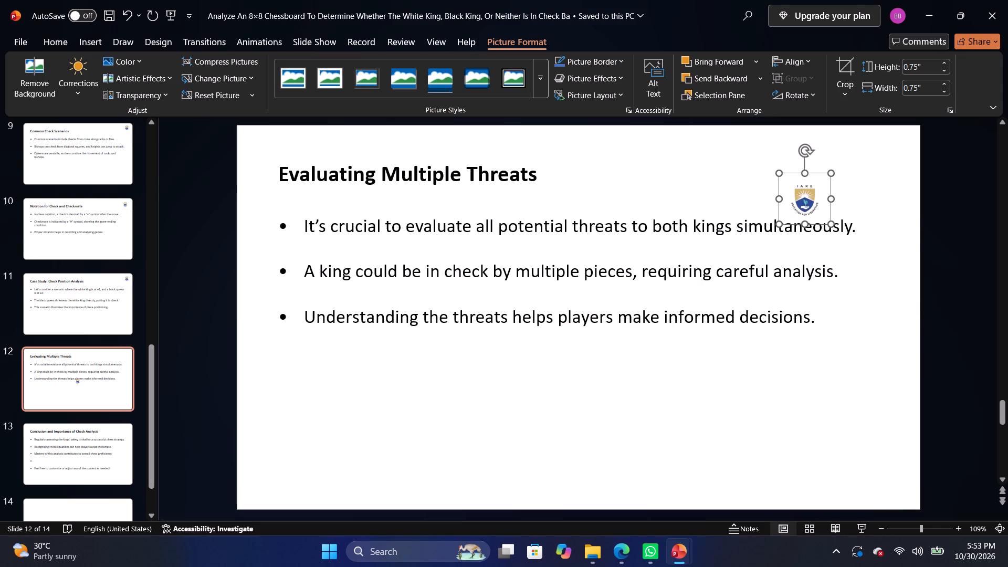
{"action": "left_click_drag", "start_coordinate": [801, 197], "coordinate": [875, 158]}
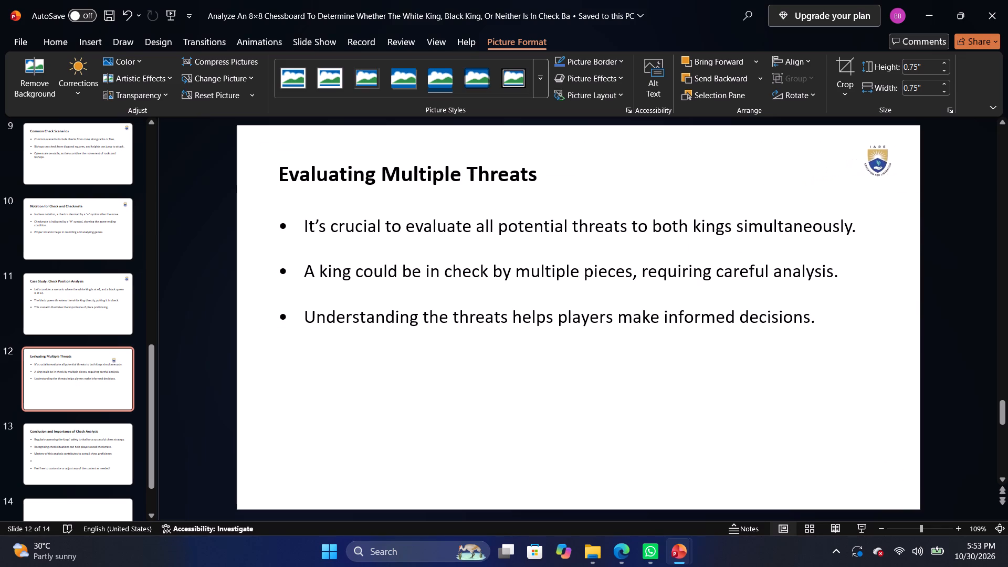
{"action": "left_click_drag", "start_coordinate": [875, 158], "coordinate": [880, 156]}
{"action": "left_click", "coordinate": [840, 424]}
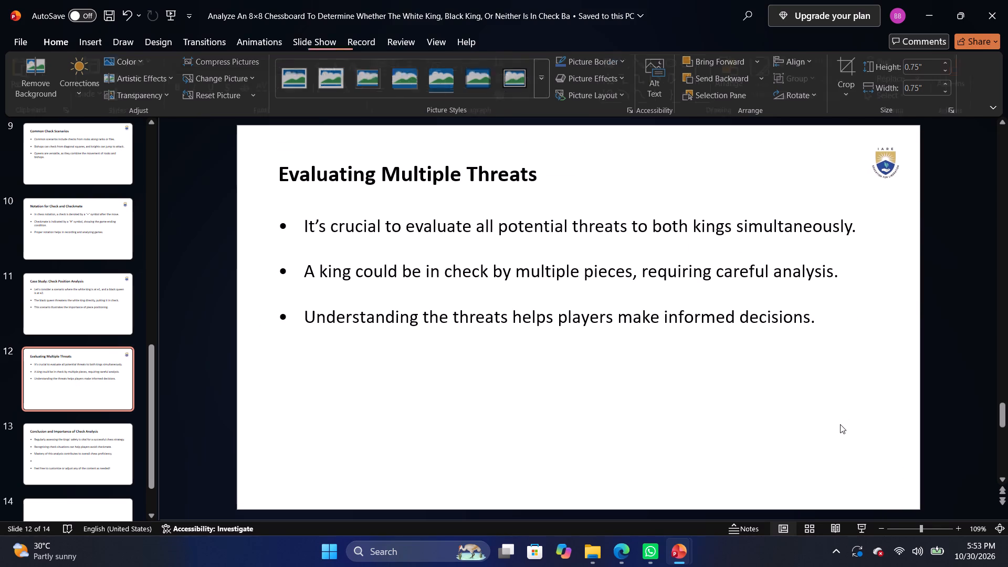
Paste the IARE logo onto slide 13, "Conclusion and Importance of Check Analysis", and position it in the slide's upper-right corner.
{"action": "key", "text": "Down"}
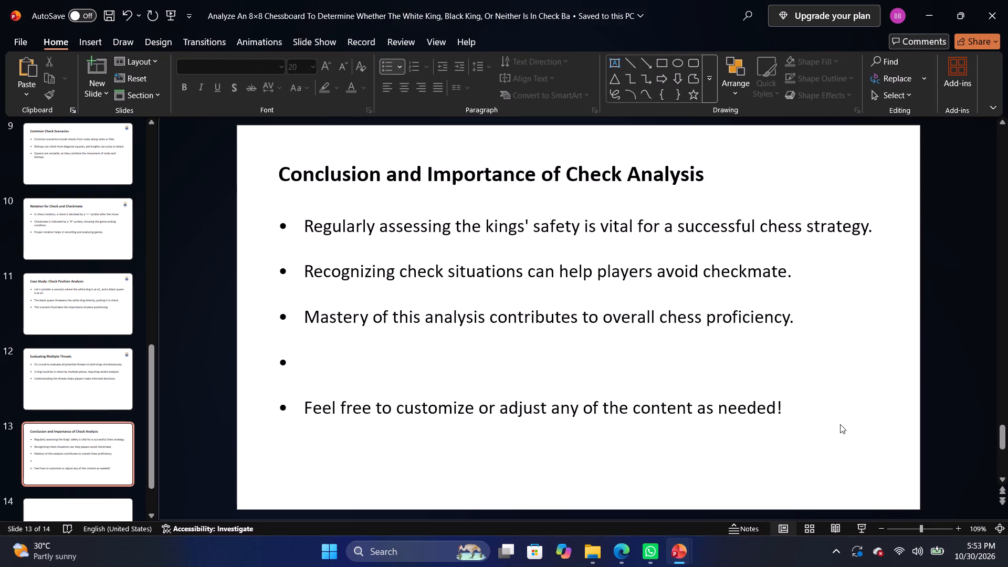
{"action": "key", "text": "ctrl+v"}
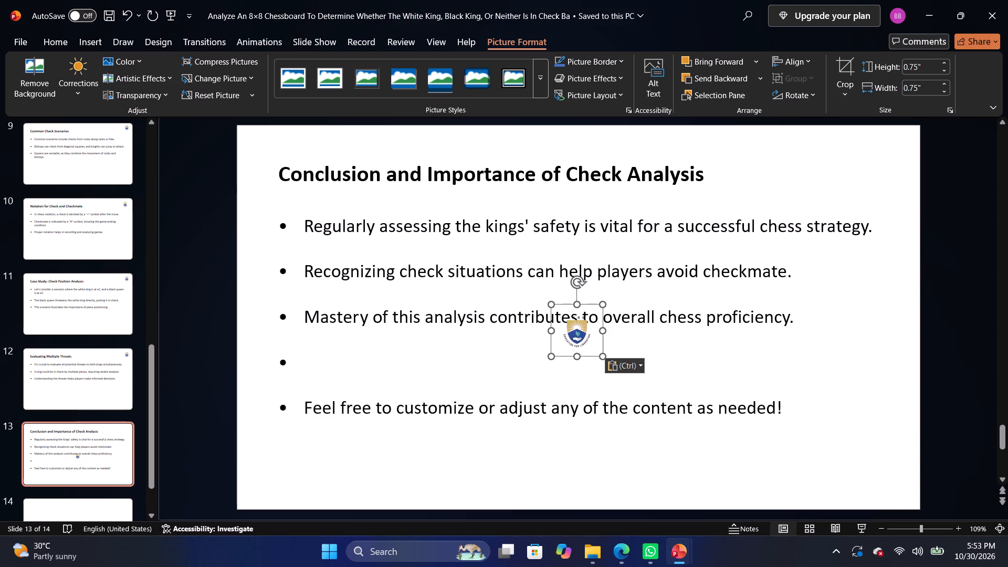
{"action": "left_click_drag", "start_coordinate": [577, 335], "coordinate": [828, 186]}
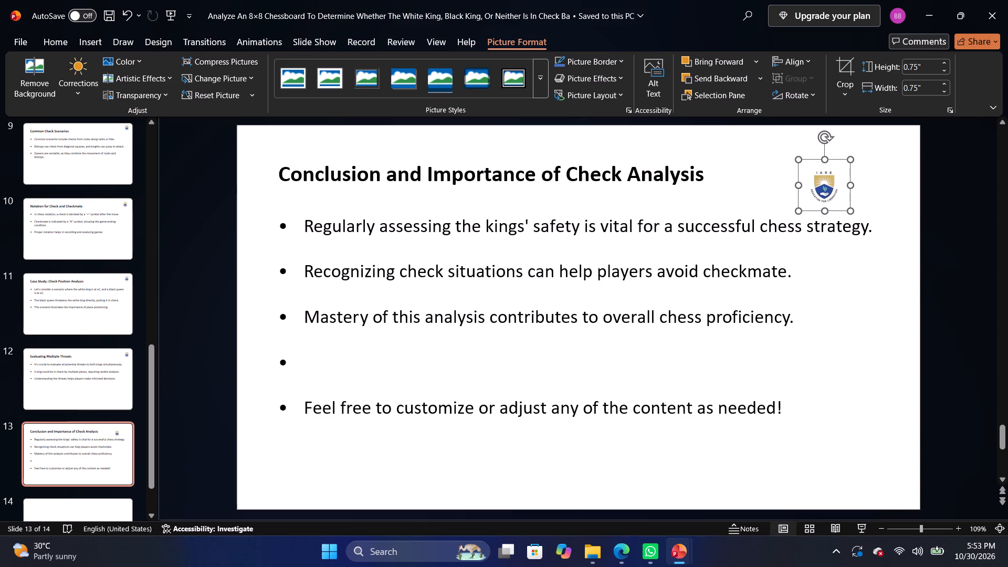
{"action": "left_click_drag", "start_coordinate": [818, 186], "coordinate": [884, 153]}
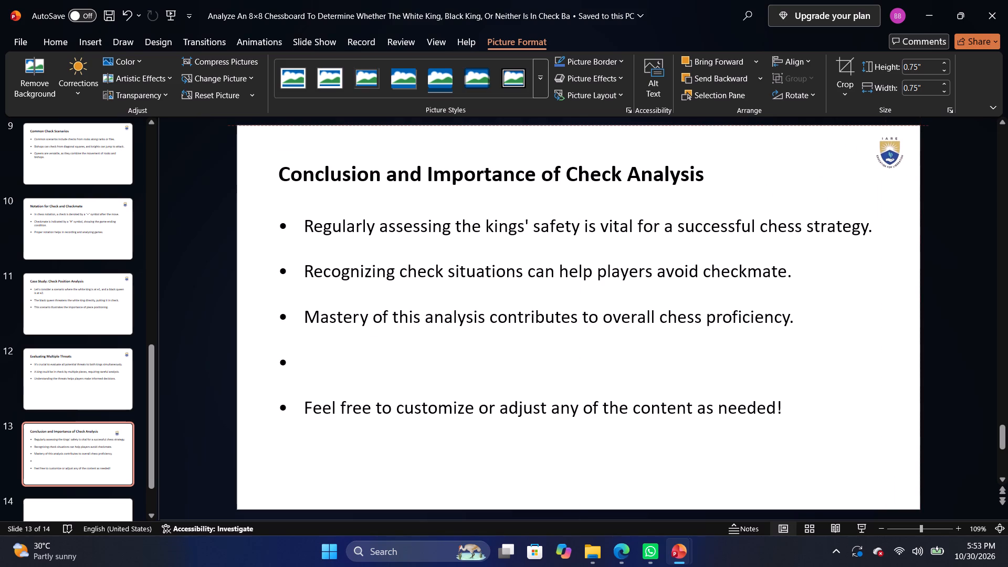
{"action": "left_click_drag", "start_coordinate": [884, 153], "coordinate": [878, 153]}
{"action": "left_click", "coordinate": [878, 355]}
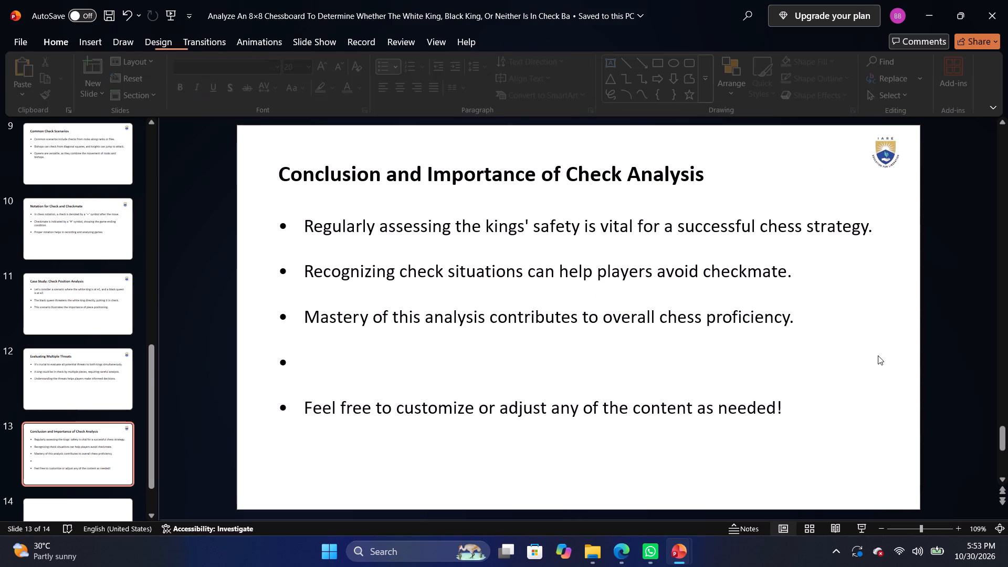
Switch to the E-Governance Citizen Portal presentation and copy all objects of its closing "Thank You" slide, including the IARE header and footer bar.
{"action": "left_click", "coordinate": [116, 503]}
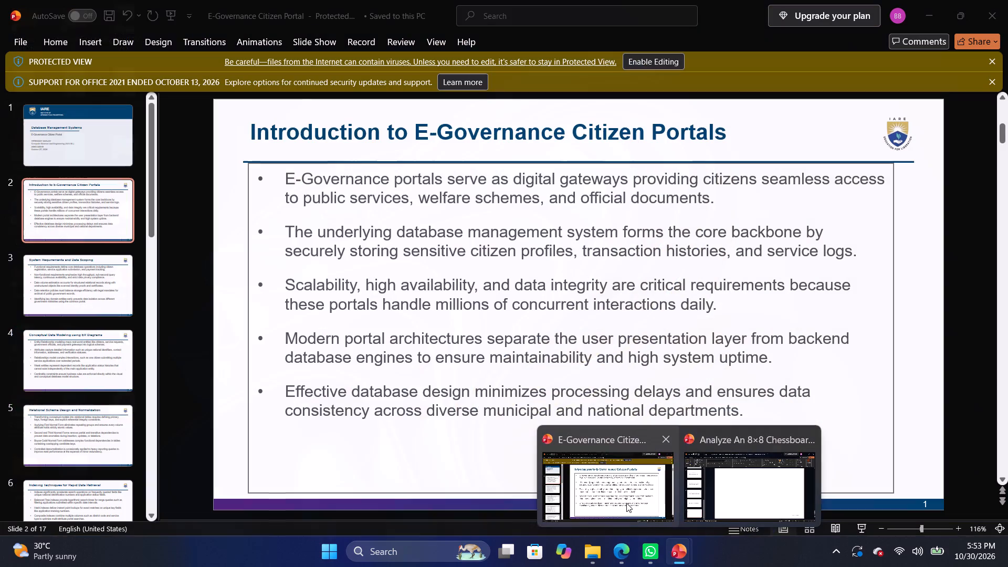
{"action": "left_click", "coordinate": [626, 503]}
{"action": "scroll", "coordinate": [56, 447], "scroll_direction": "down", "scroll_amount": 10}
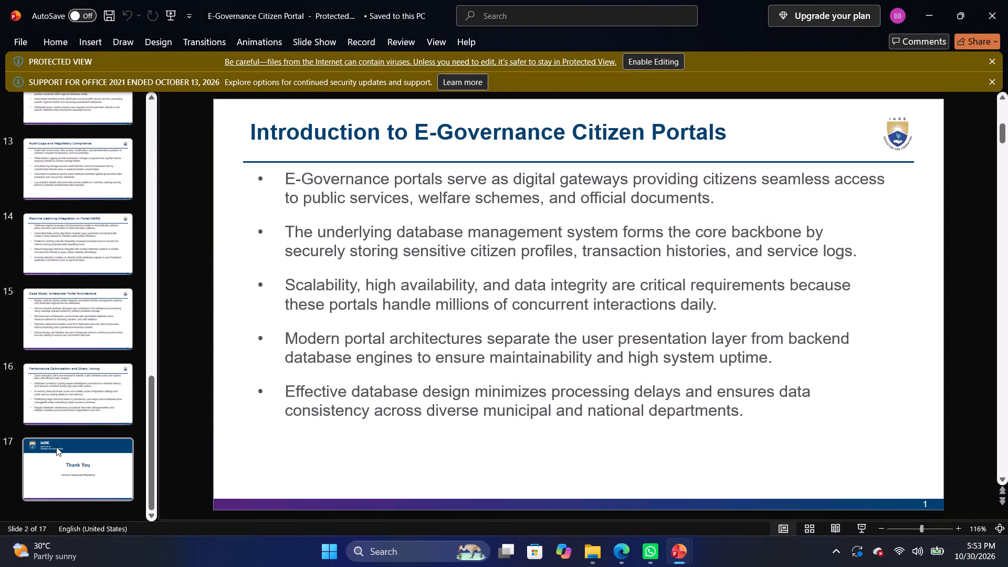
{"action": "left_click", "coordinate": [56, 472]}
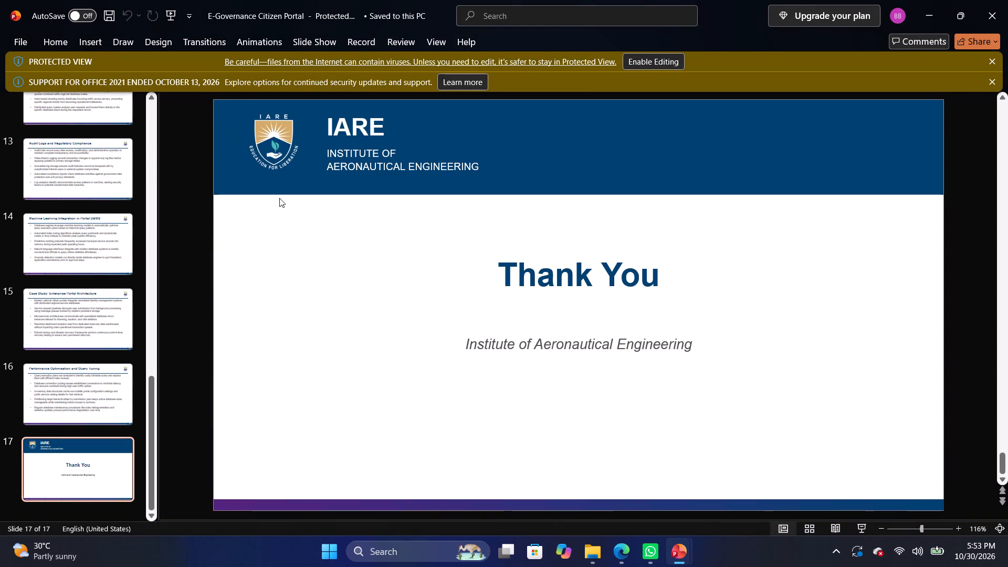
{"action": "left_click", "coordinate": [214, 102]}
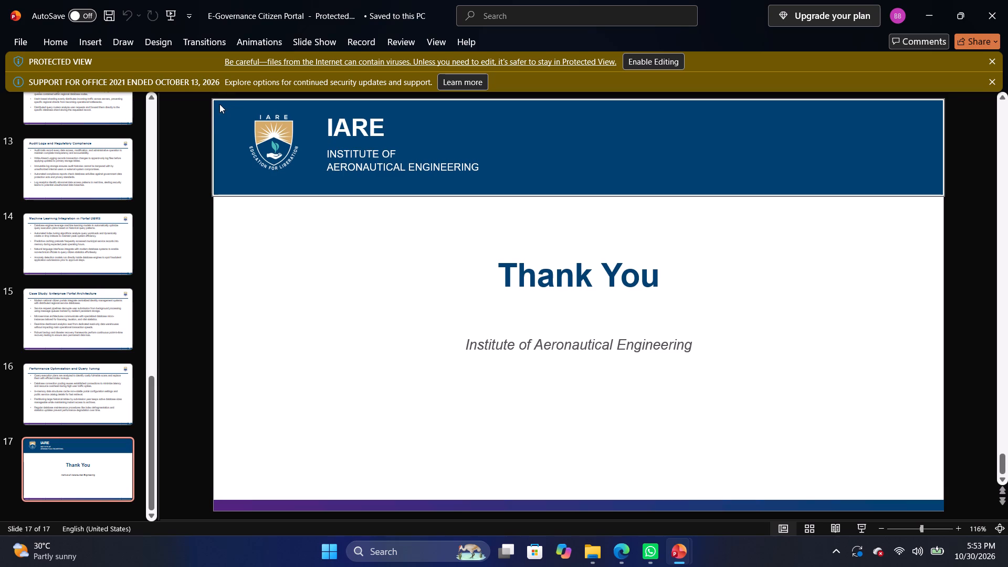
{"action": "left_click_drag", "start_coordinate": [215, 103], "coordinate": [225, 103]}
{"action": "left_click", "coordinate": [225, 103]}
{"action": "left_click", "coordinate": [268, 241]}
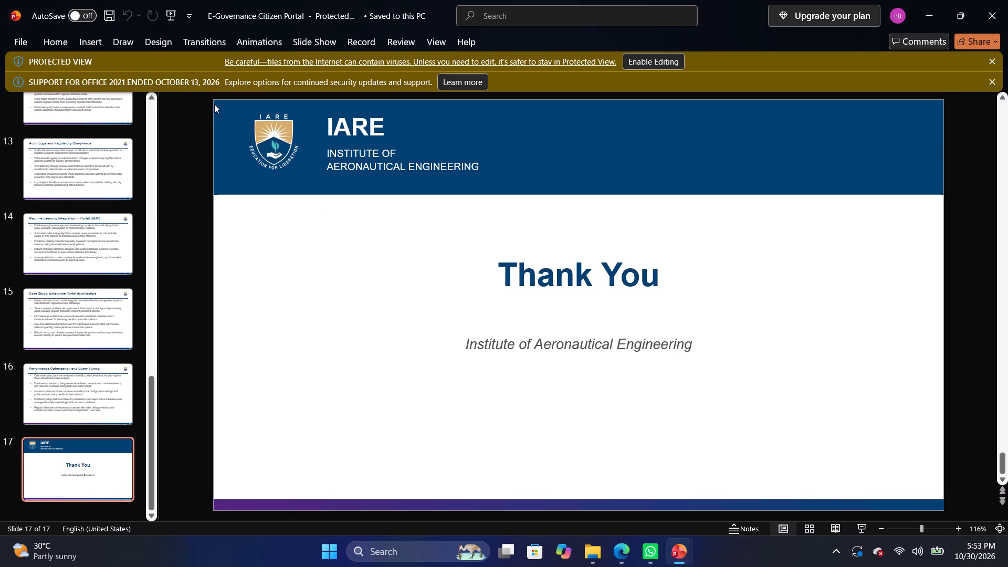
{"action": "left_click_drag", "start_coordinate": [216, 101], "coordinate": [254, 133]}
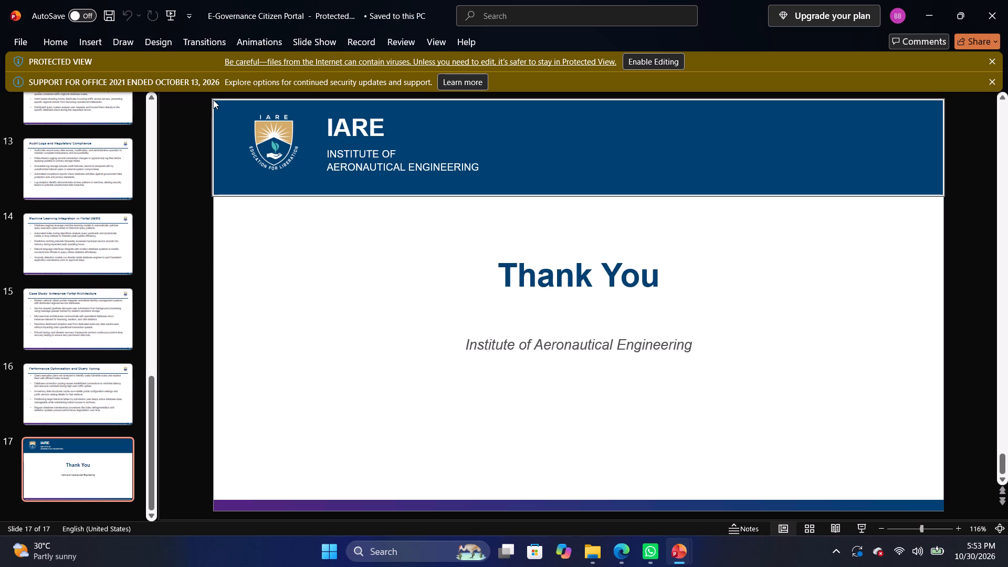
{"action": "left_click_drag", "start_coordinate": [213, 100], "coordinate": [344, 226]}
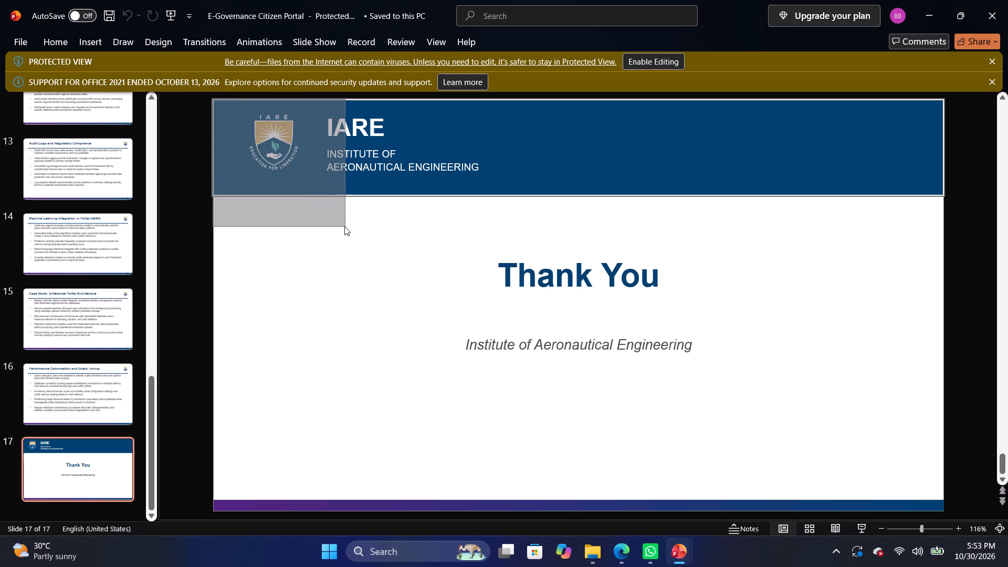
{"action": "left_click_drag", "start_coordinate": [344, 226], "coordinate": [636, 437]}
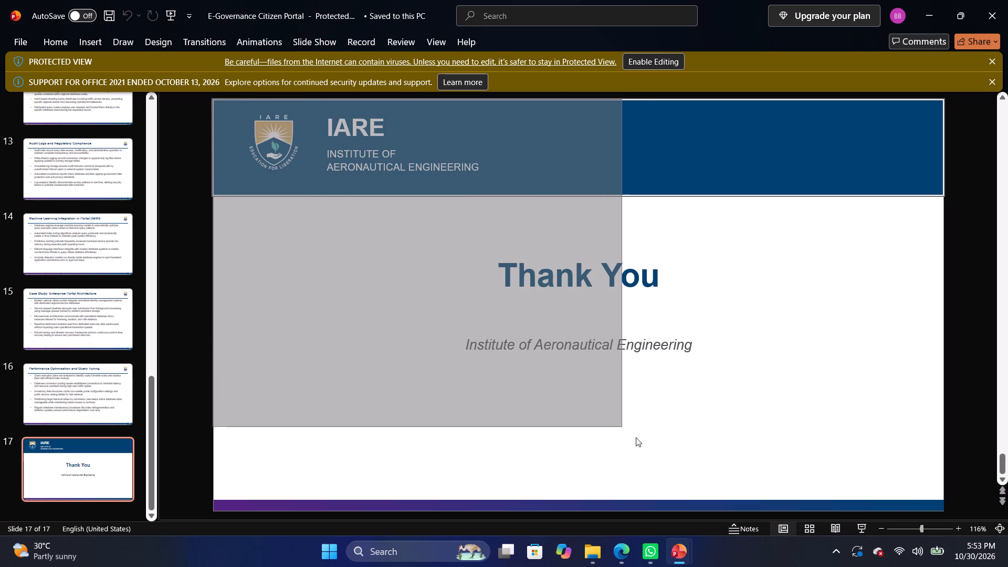
{"action": "left_click_drag", "start_coordinate": [636, 437], "coordinate": [910, 513]}
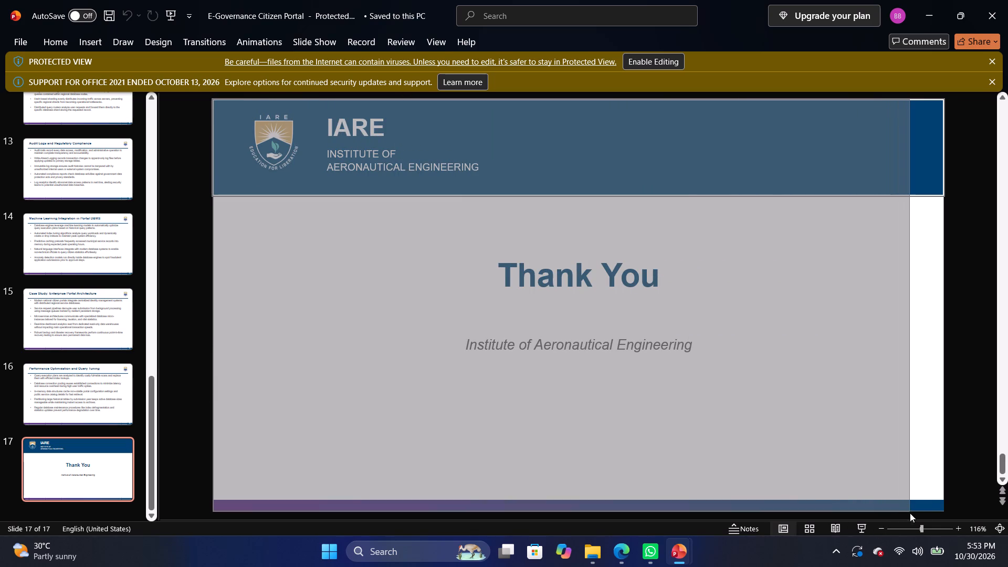
{"action": "left_click_drag", "start_coordinate": [910, 513], "coordinate": [946, 515]}
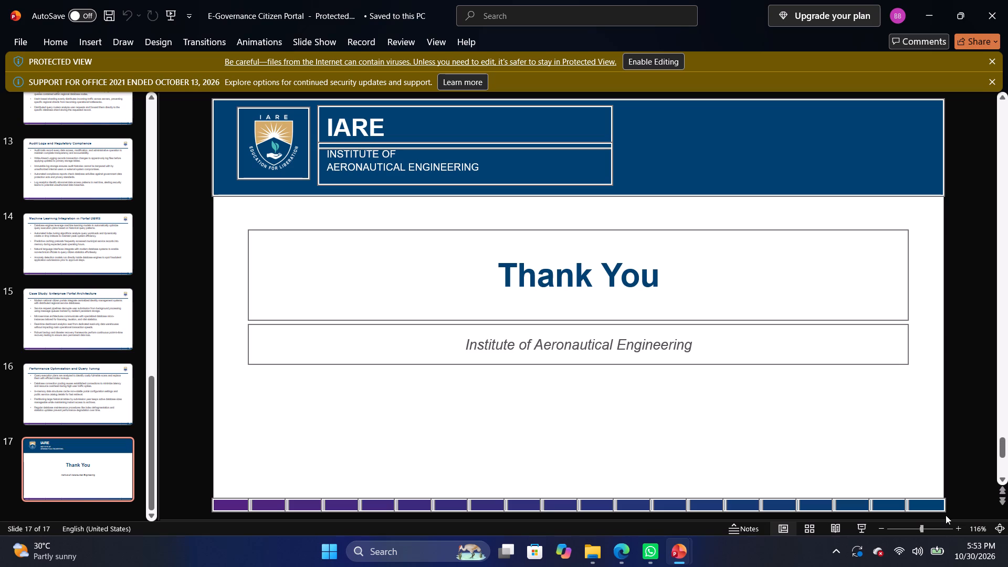
{"action": "key", "text": "ctrl+c"}
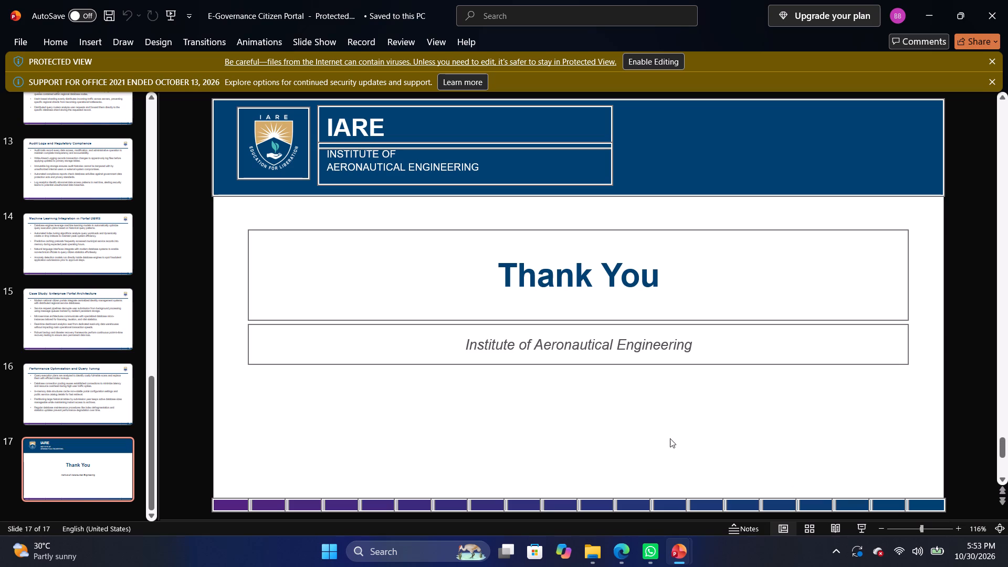
{"action": "left_click", "coordinate": [670, 438]}
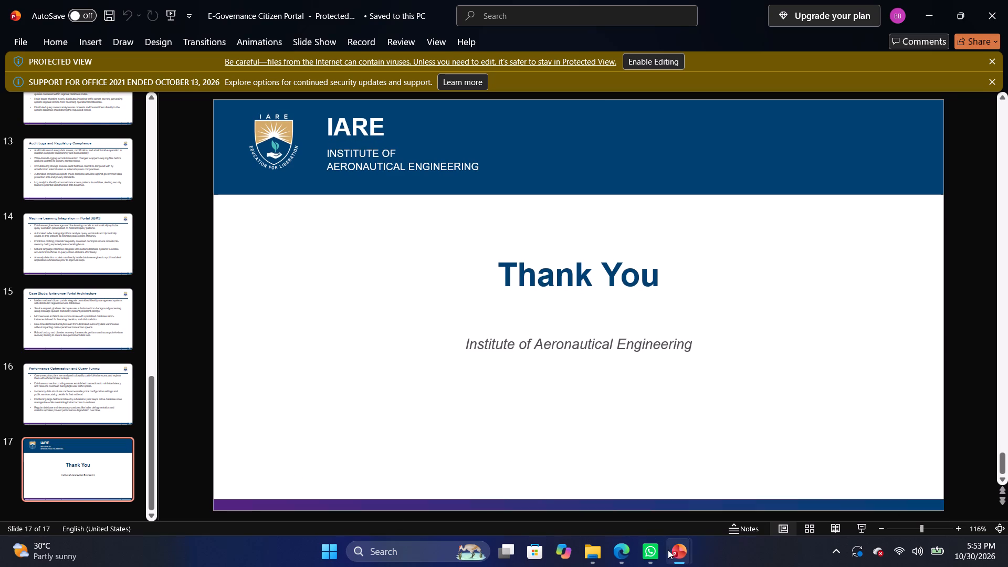
Return to the chessboard presentation and paste the copied "Thank You" slide contents onto the blank slide 14.
{"action": "left_click", "coordinate": [725, 490]}
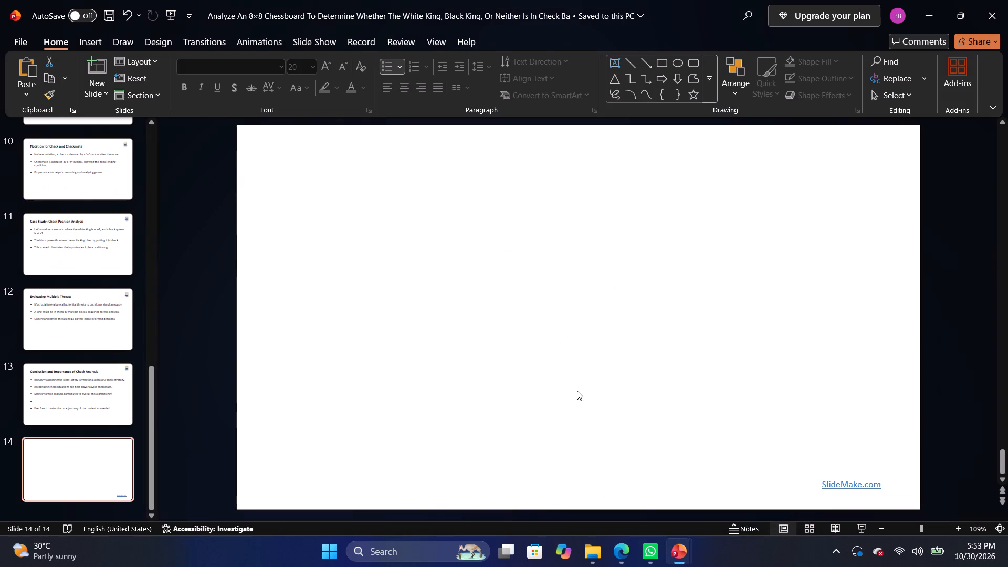
{"action": "left_click", "coordinate": [577, 391]}
{"action": "key", "text": "ctrl+v"}
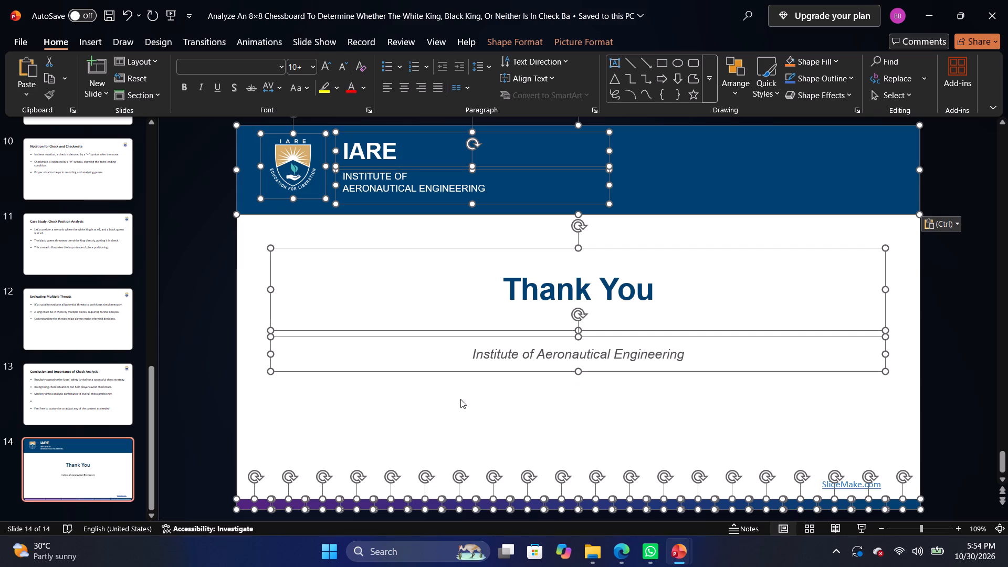
{"action": "left_click", "coordinate": [465, 402]}
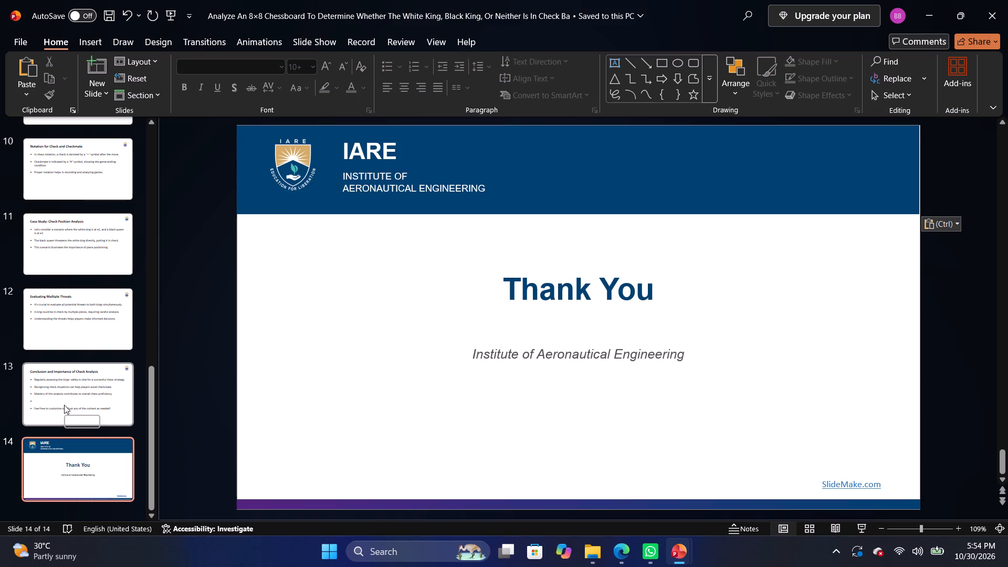
Delete the "SlideMake.com" hyperlink text from the lower-right corner of the "Thank You" slide.
{"action": "left_click", "coordinate": [834, 487]}
{"action": "right_click", "coordinate": [839, 484]}
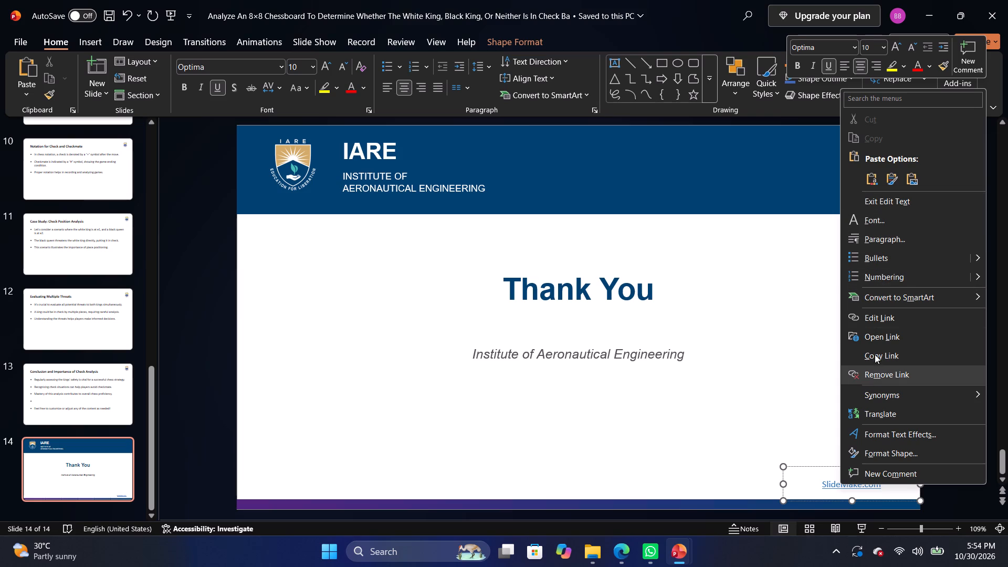
{"action": "left_click", "coordinate": [882, 372]}
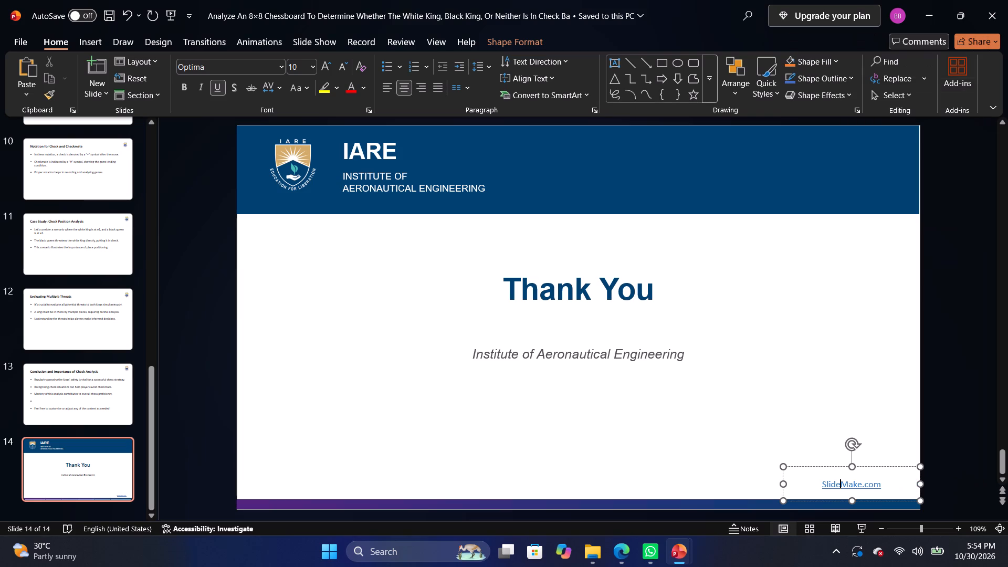
{"action": "left_click", "coordinate": [879, 483]}
{"action": "left_click", "coordinate": [877, 449]}
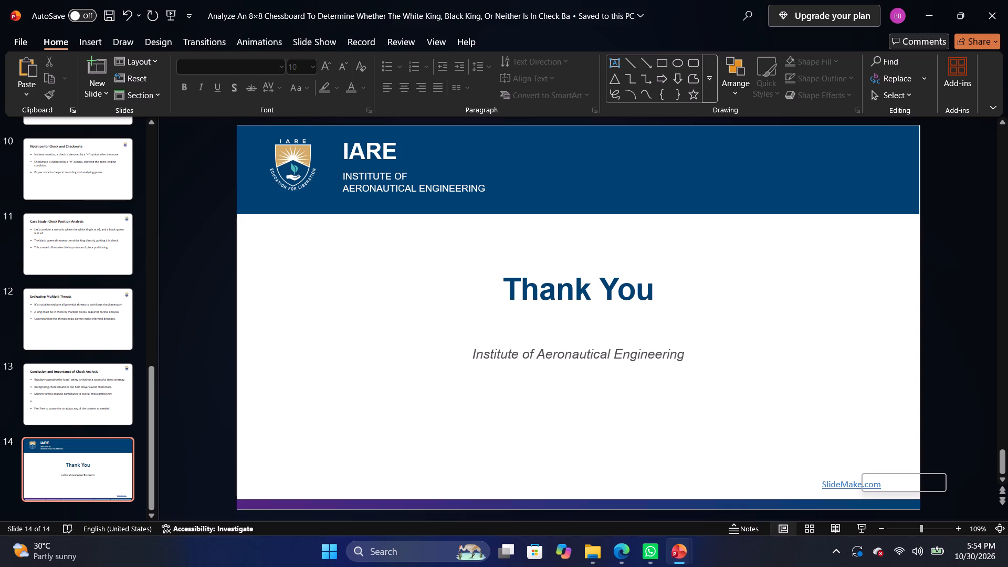
{"action": "left_click", "coordinate": [820, 484]}
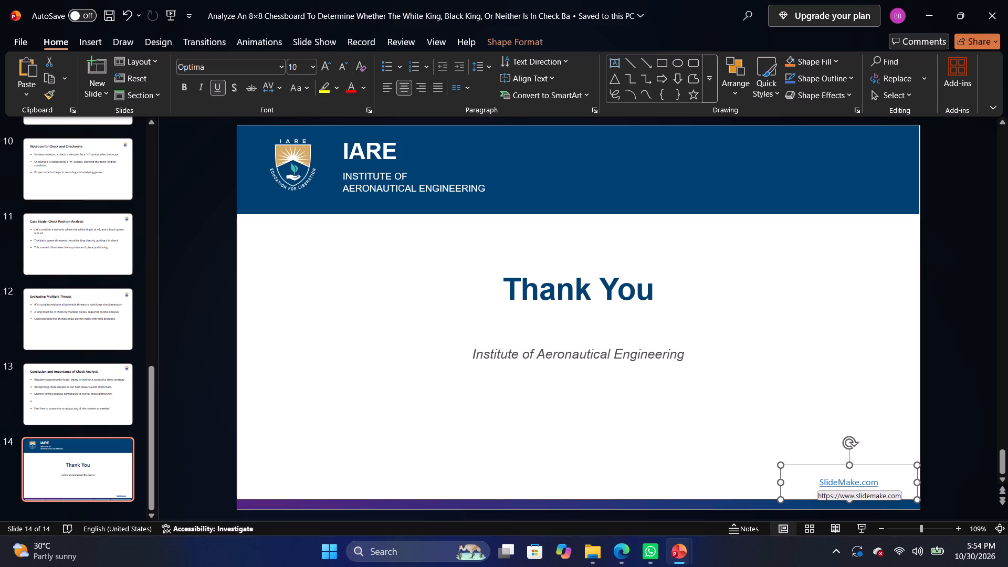
{"action": "left_click", "coordinate": [816, 437]}
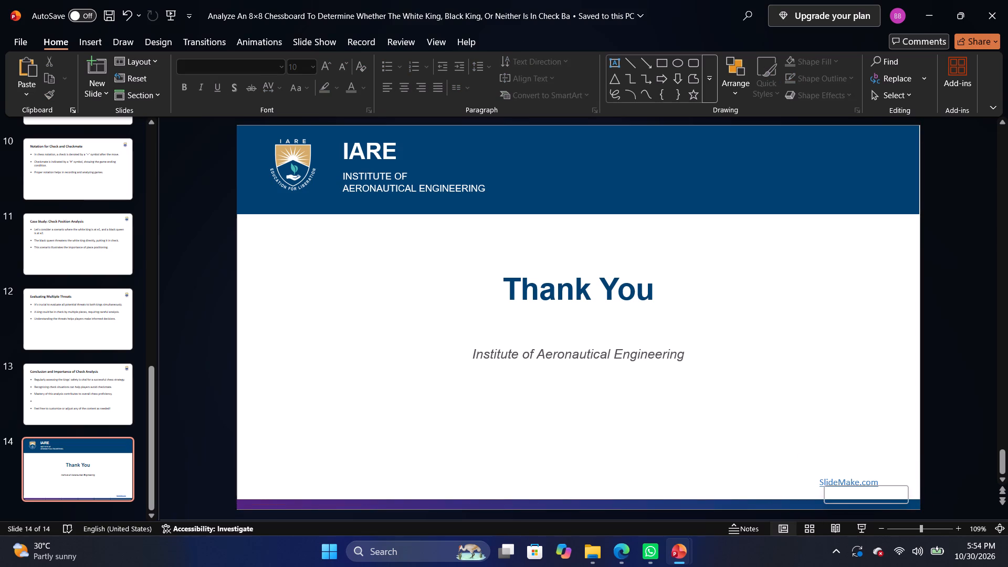
{"action": "left_click_drag", "start_coordinate": [820, 480], "coordinate": [881, 479]}
{"action": "key", "text": "BackSpace"}
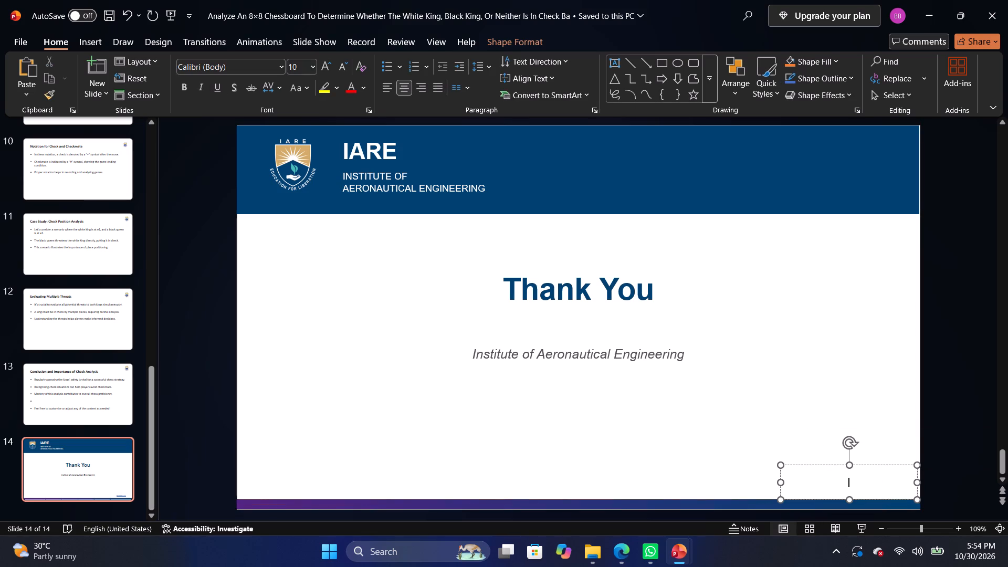
{"action": "left_click", "coordinate": [804, 352]}
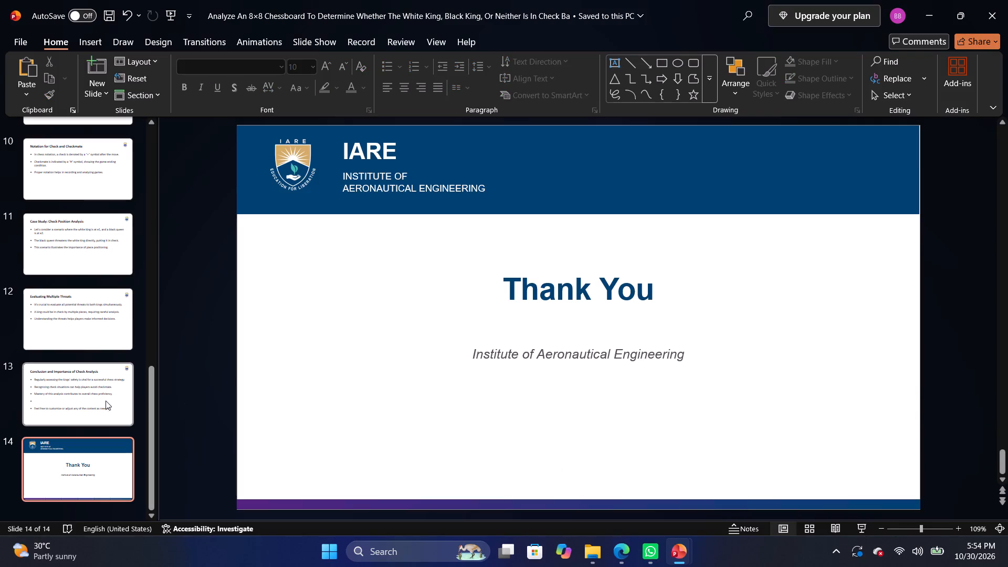
On title slide 1, move the blue IARE header band up close to the slide's top edge, keeping it behind the logo.
{"action": "left_click", "coordinate": [104, 400]}
{"action": "scroll", "coordinate": [90, 340], "scroll_direction": "up", "scroll_amount": 15}
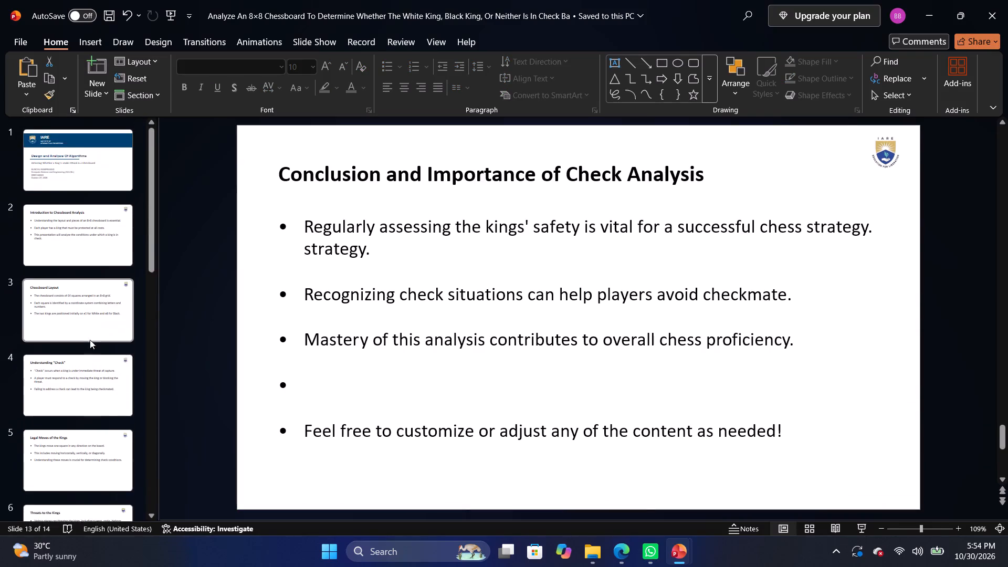
{"action": "scroll", "coordinate": [90, 340], "scroll_direction": "up", "scroll_amount": 11}
{"action": "left_click", "coordinate": [82, 190]}
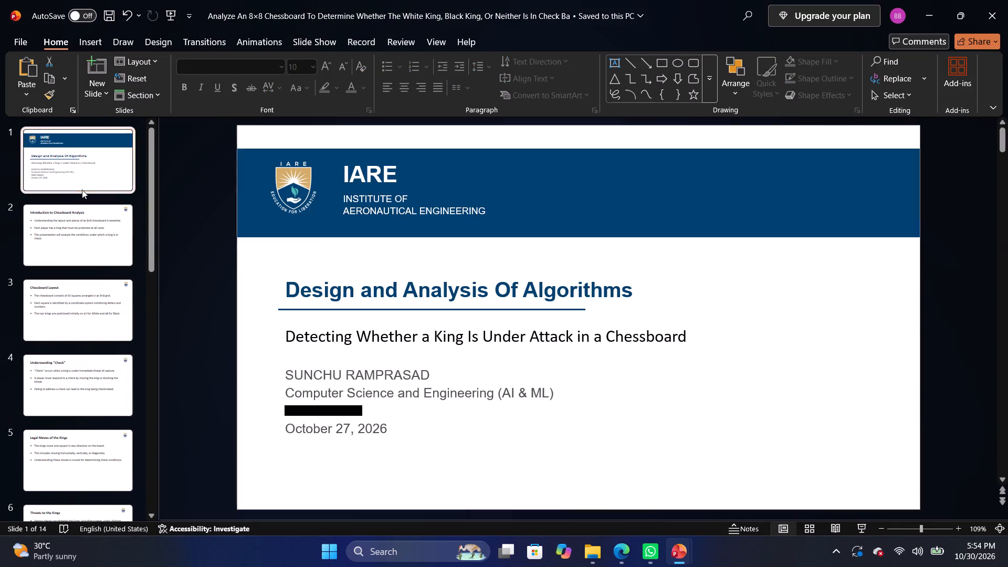
{"action": "left_click_drag", "start_coordinate": [443, 222], "coordinate": [442, 218]}
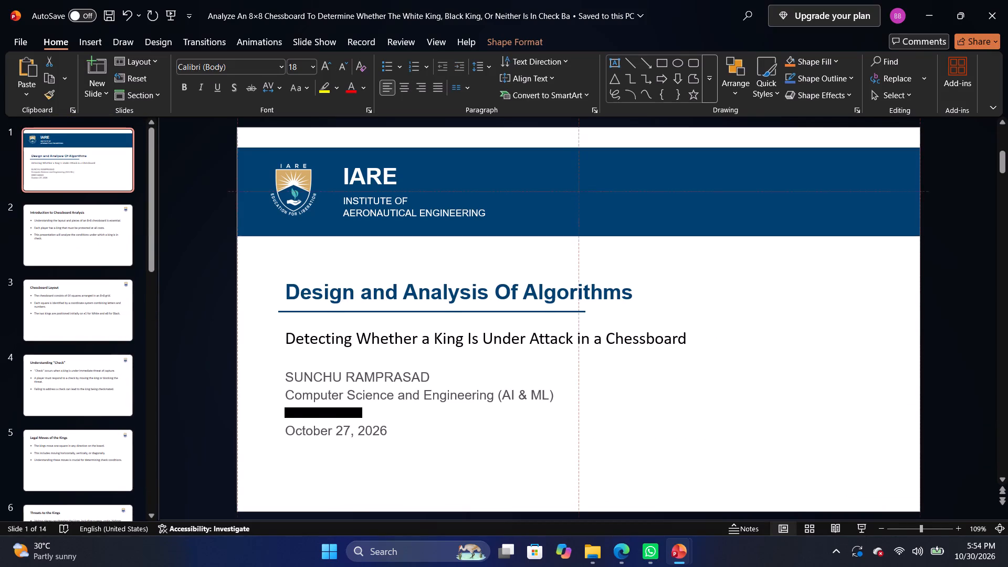
{"action": "left_click_drag", "start_coordinate": [442, 218], "coordinate": [443, 200]}
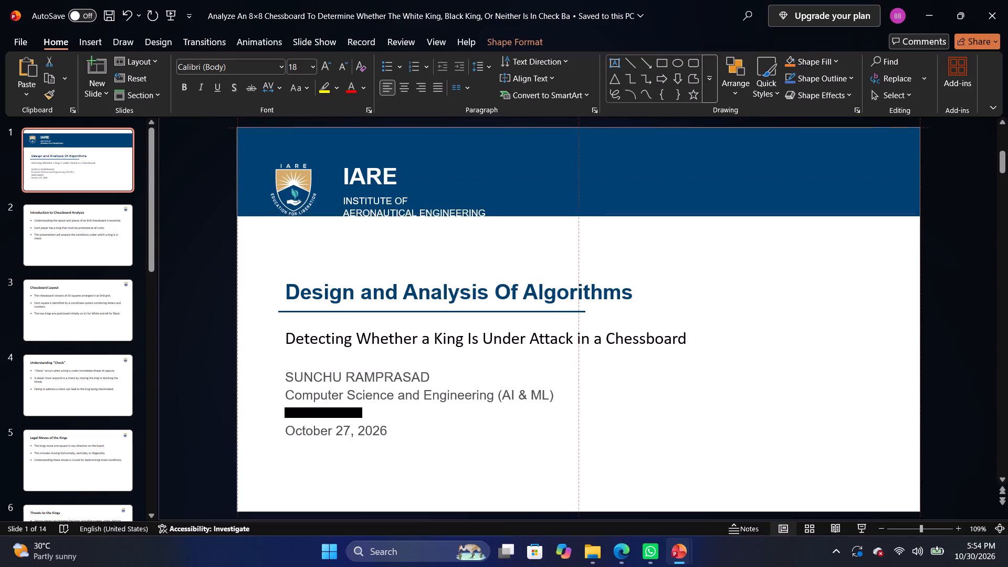
{"action": "left_click_drag", "start_coordinate": [443, 200], "coordinate": [444, 206]}
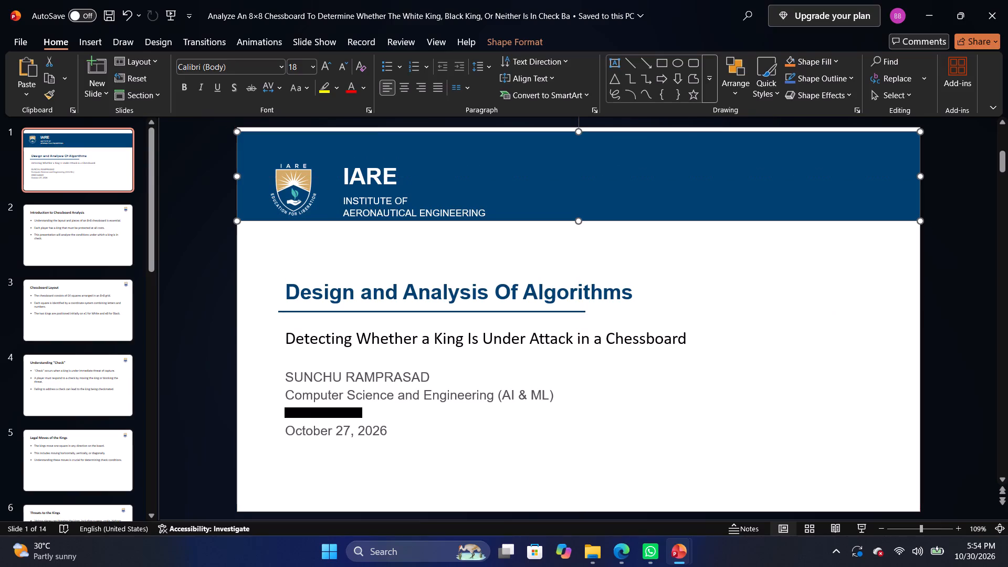
{"action": "left_click_drag", "start_coordinate": [409, 283], "coordinate": [408, 268]}
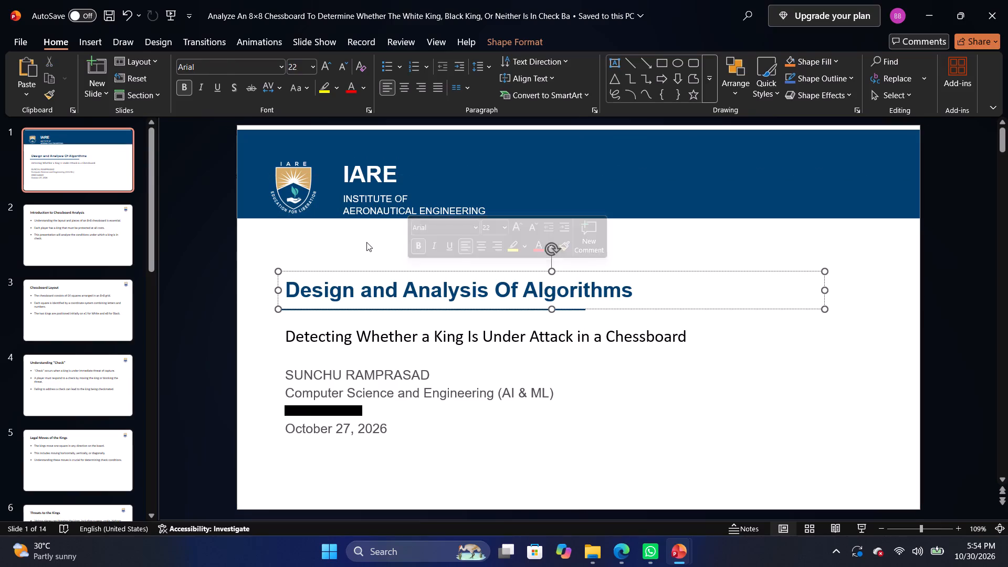
{"action": "left_click", "coordinate": [366, 242]}
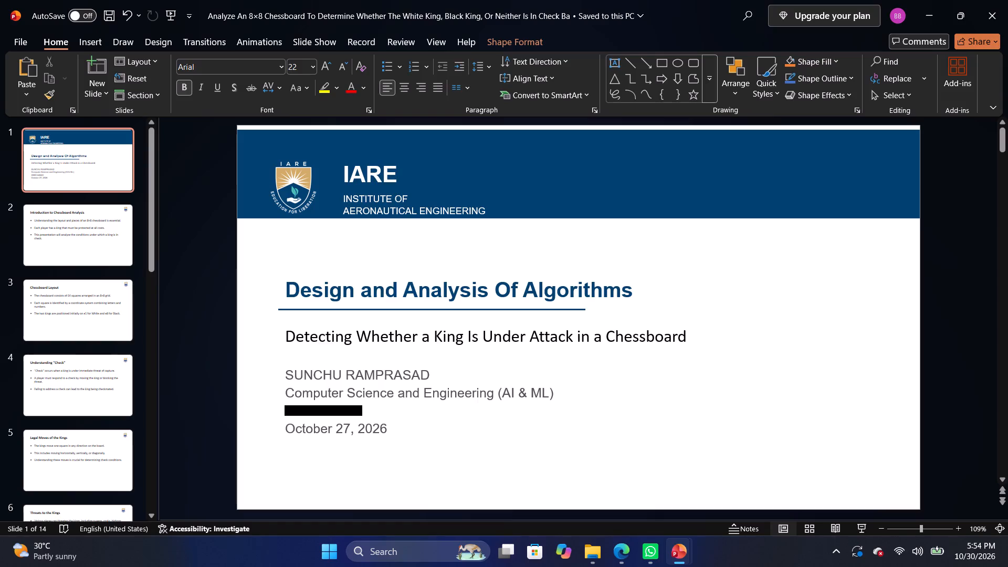
Open the Save As options for the finished chessboard presentation.
{"action": "left_click", "coordinate": [20, 39]}
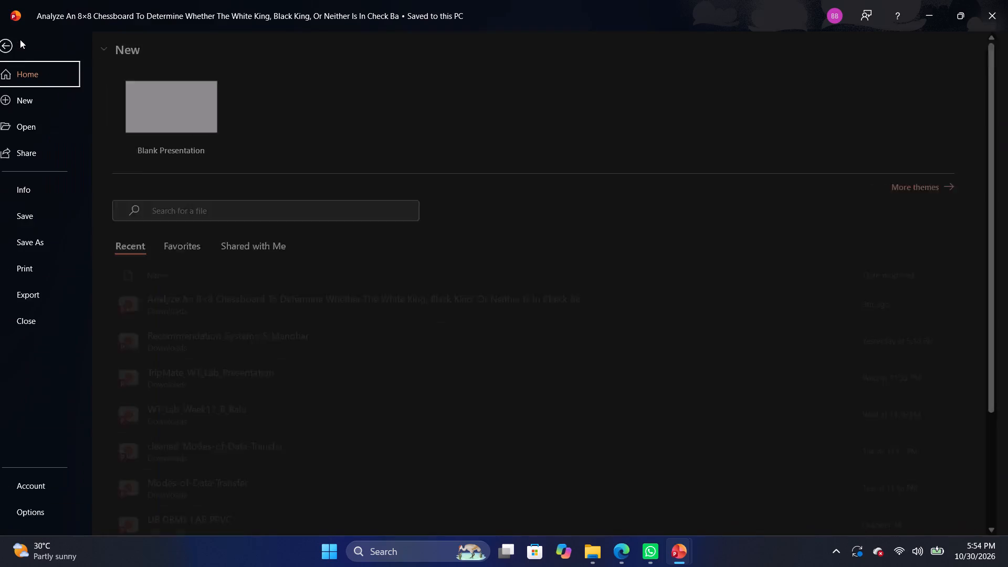
{"action": "left_click", "coordinate": [53, 246]}
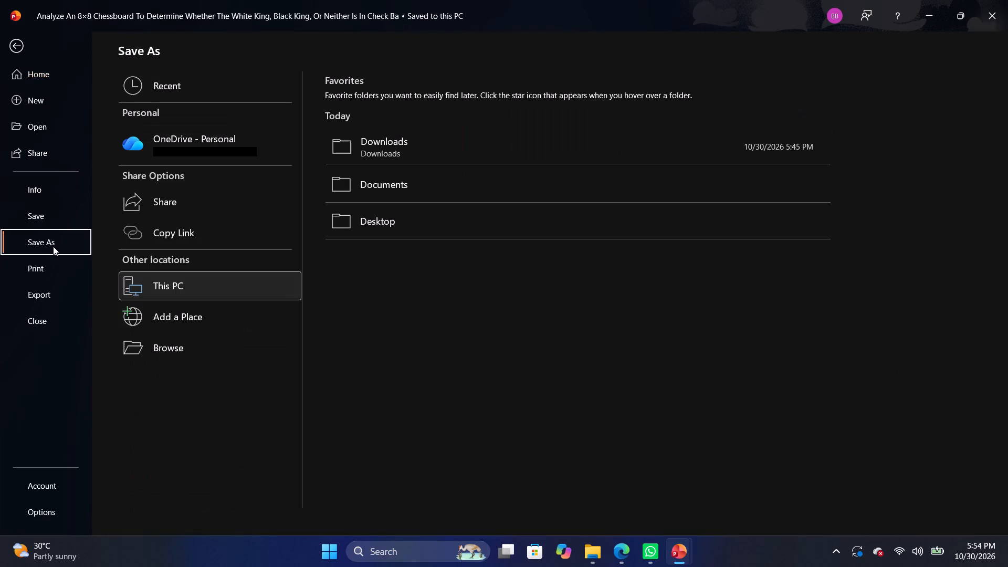
{"action": "left_click", "coordinate": [191, 359]}
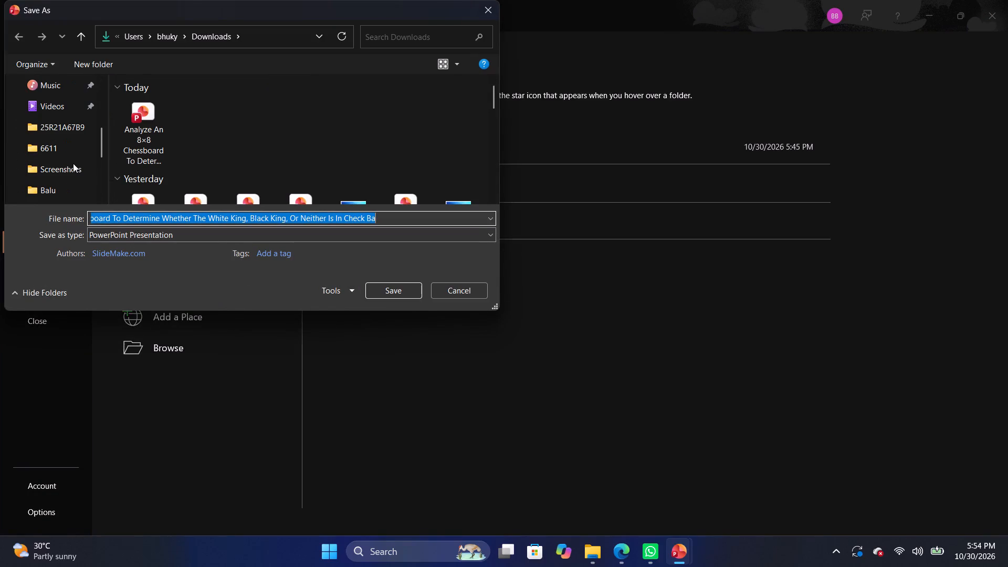
{"action": "left_click", "coordinate": [54, 193]}
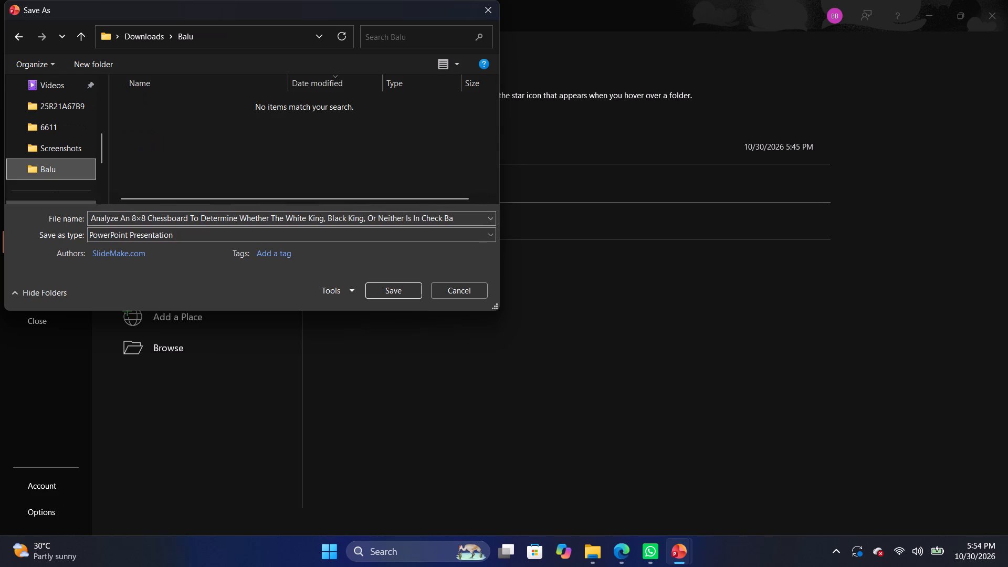
{"action": "left_click", "coordinate": [456, 215]}
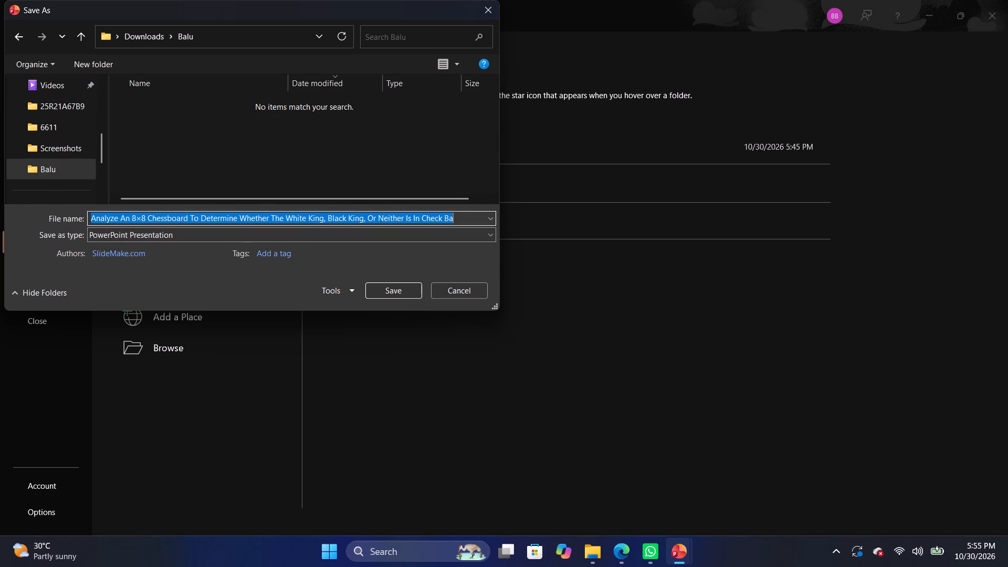